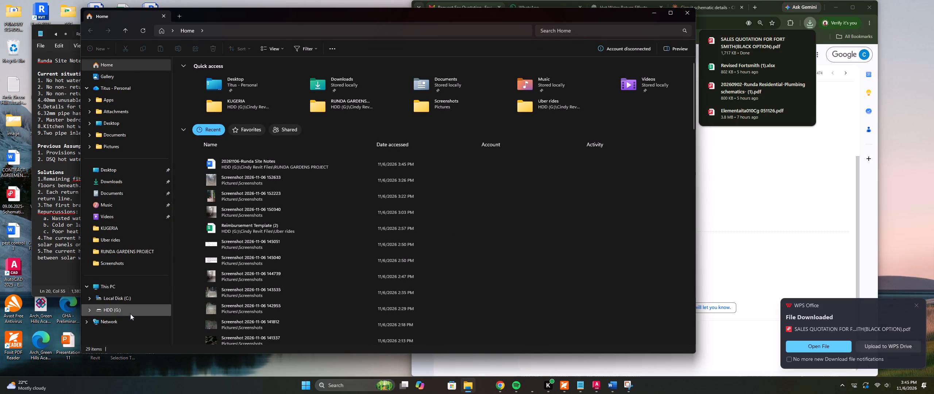
double_click(136, 181)
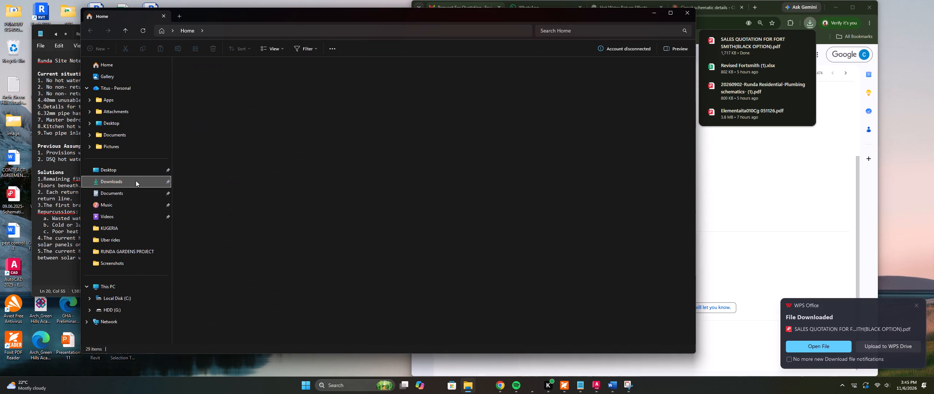
scroll(249, 135, "up", 4)
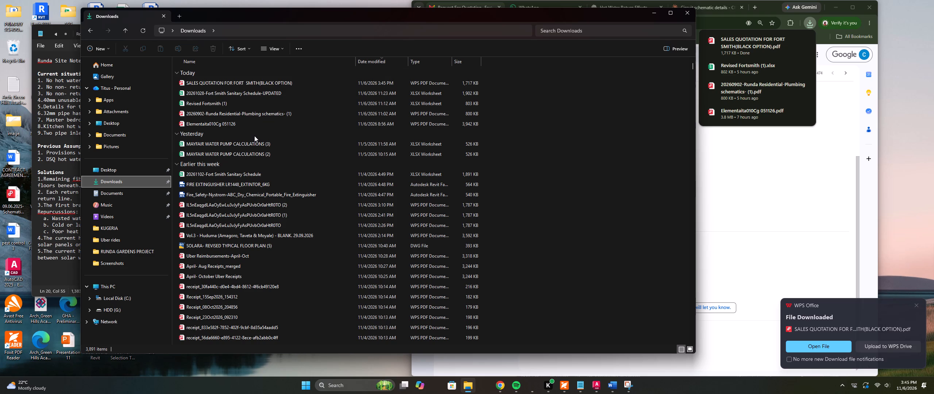
left_click(236, 175)
right_click(235, 173)
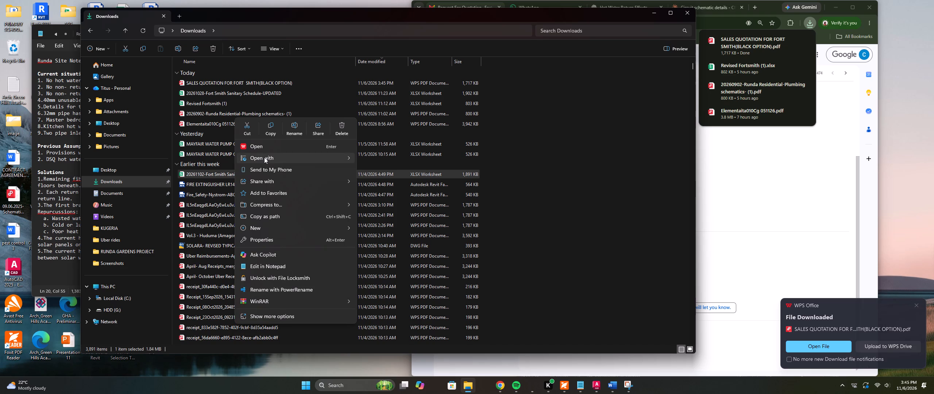
left_click(384, 161)
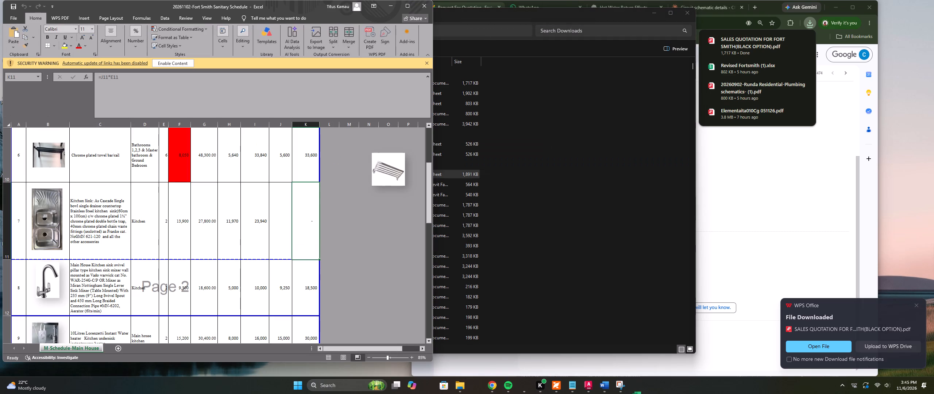
Narrow the Excel window to just fit the sanitaryware schedule's table and show the schedule from its heading.
scroll(194, 190, "up", 5)
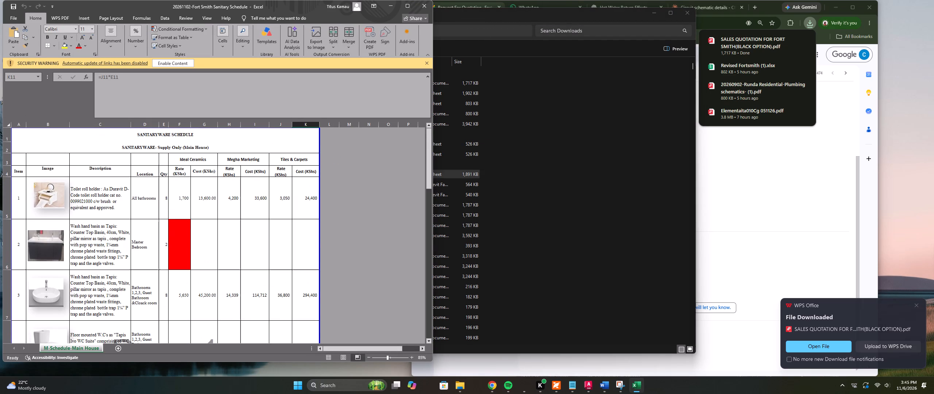
scroll(193, 189, "up", 1)
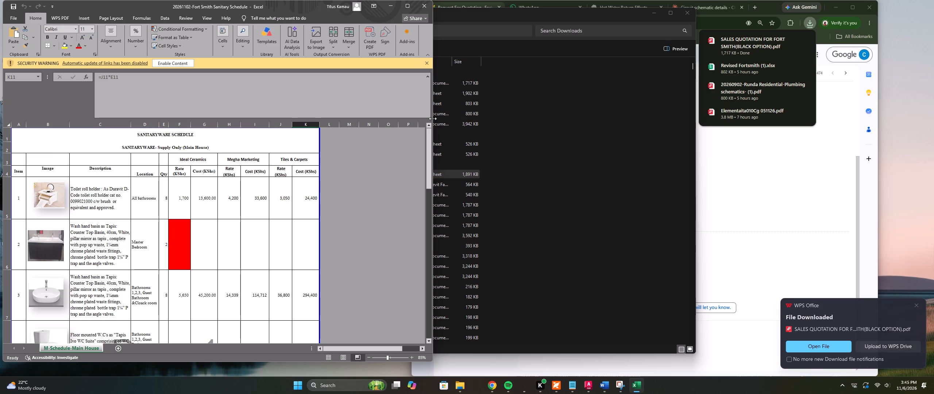
left_click_drag(434, 118, 339, 125)
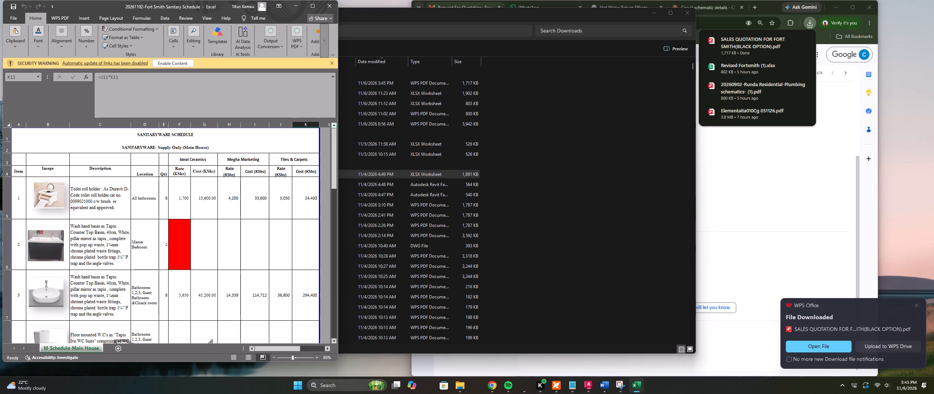
scroll(236, 174, "down", 1)
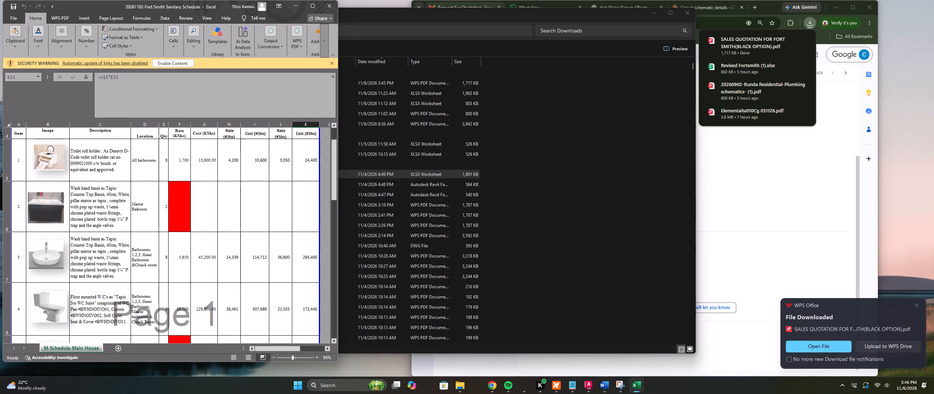
scroll(190, 202, "up", 1)
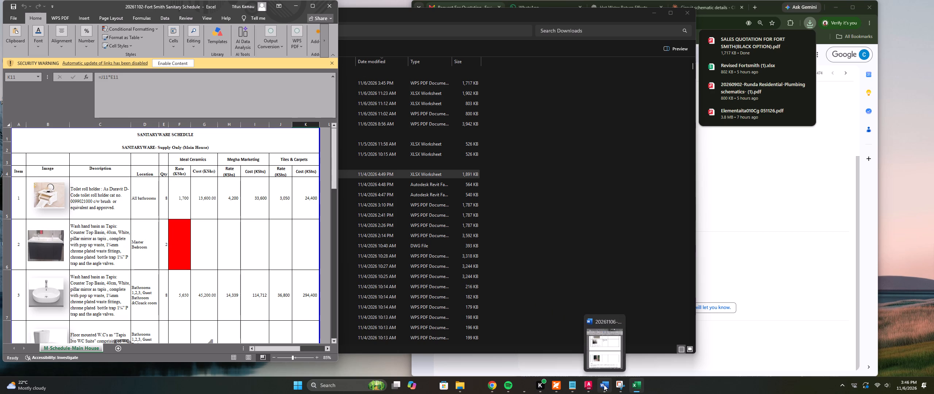
left_click(491, 383)
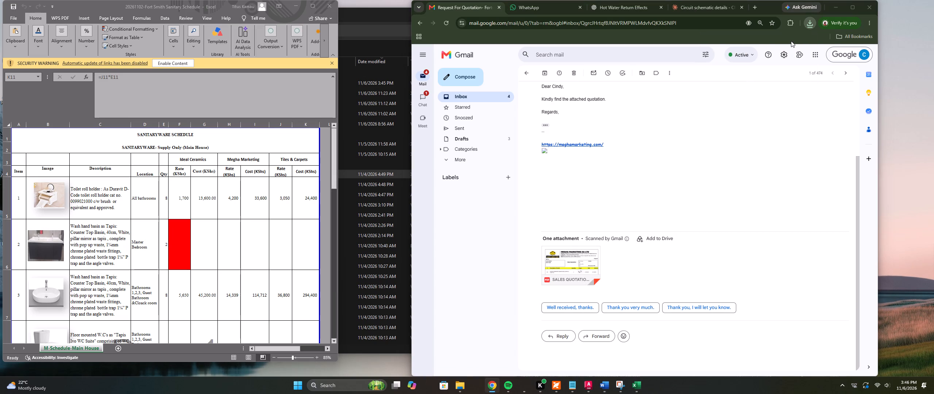
right_click(311, 92)
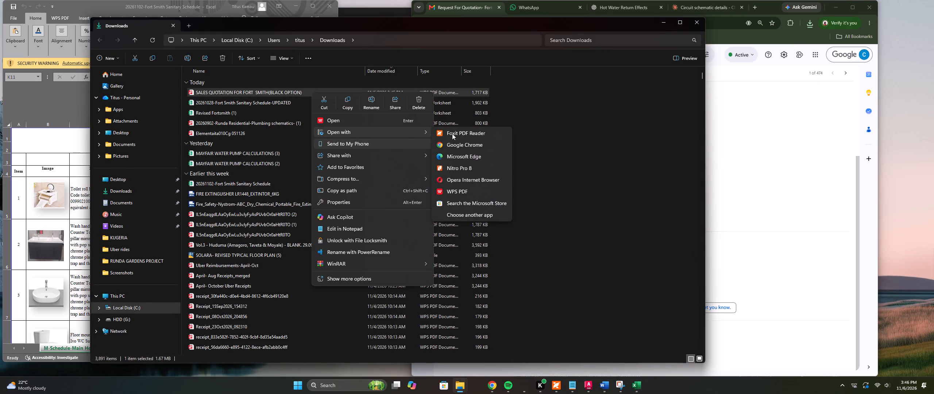
left_click(456, 131)
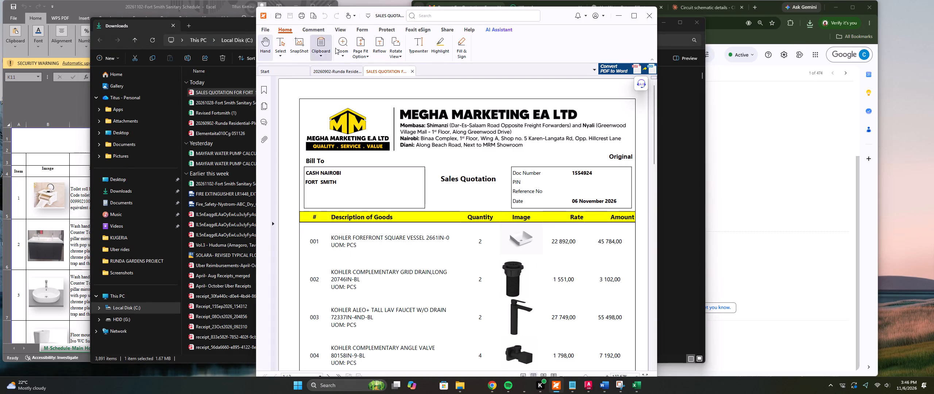
Minimise the Downloads window and place the Megha Marketing sales quotation beside the sanitaryware schedule so both are readable.
left_click(690, 90)
left_click(664, 24)
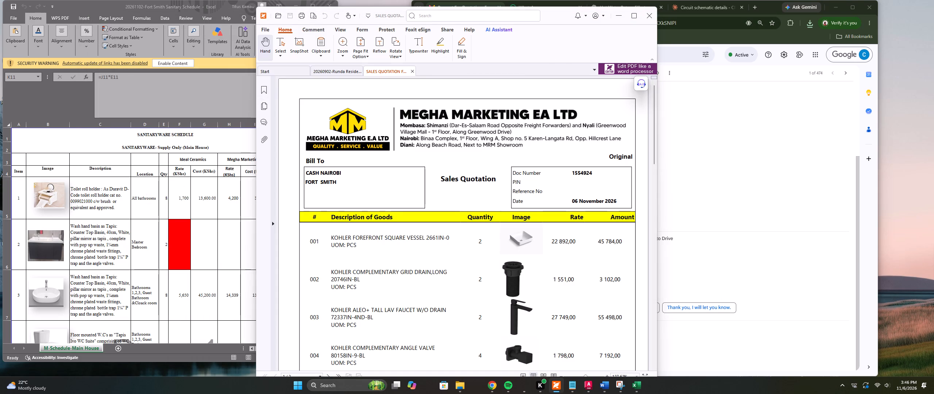
left_click_drag(552, 14, 590, 16)
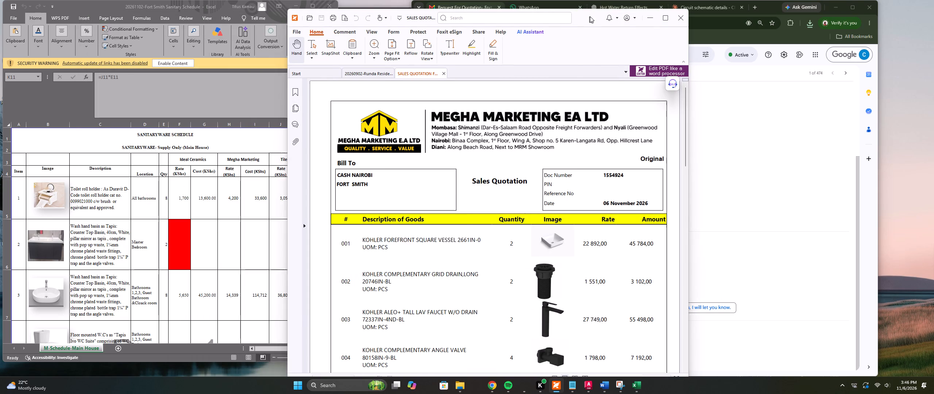
left_click_drag(590, 16, 624, 20)
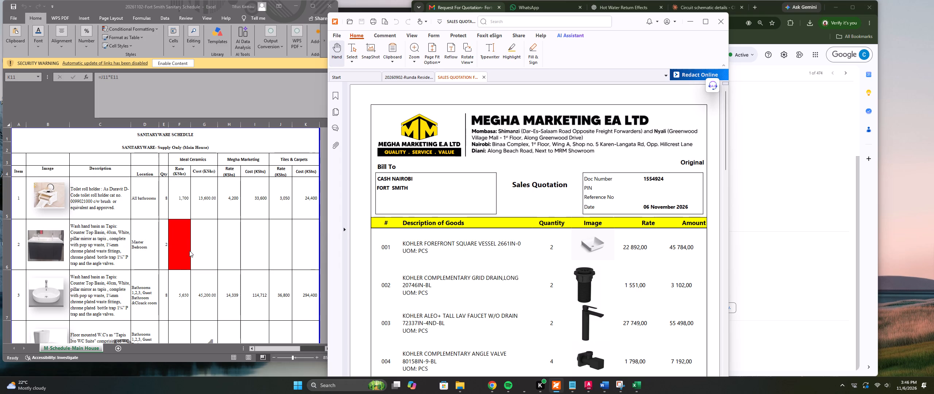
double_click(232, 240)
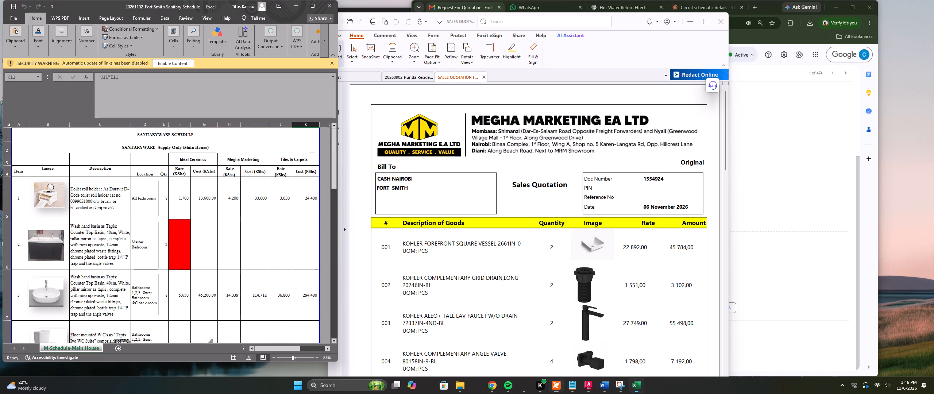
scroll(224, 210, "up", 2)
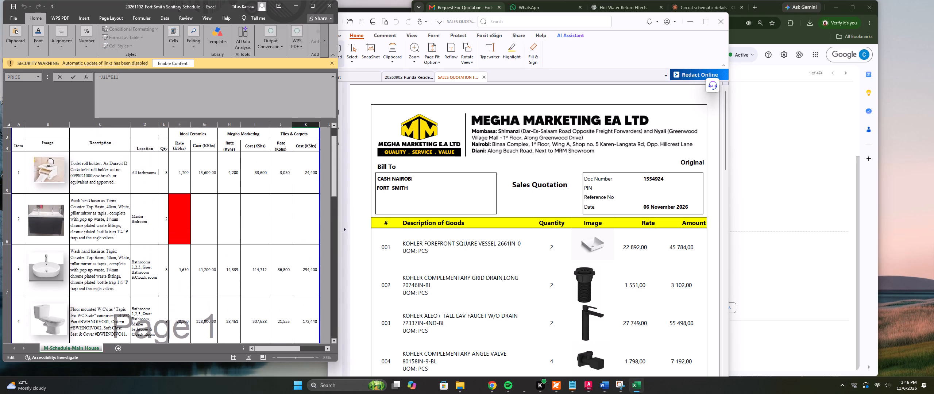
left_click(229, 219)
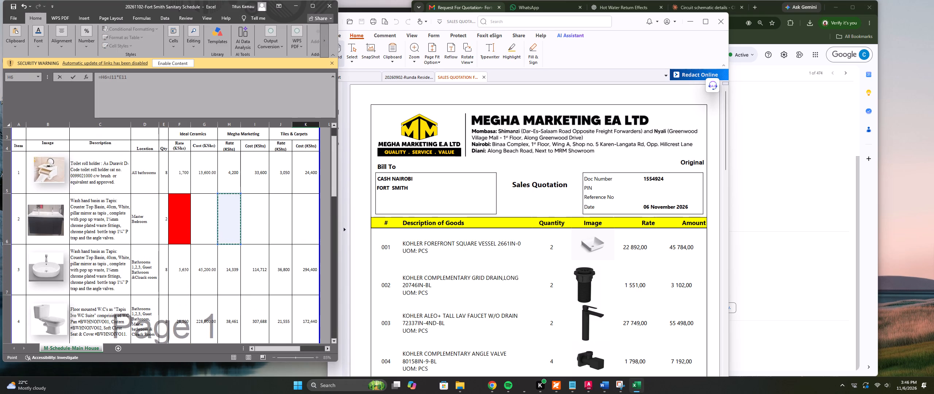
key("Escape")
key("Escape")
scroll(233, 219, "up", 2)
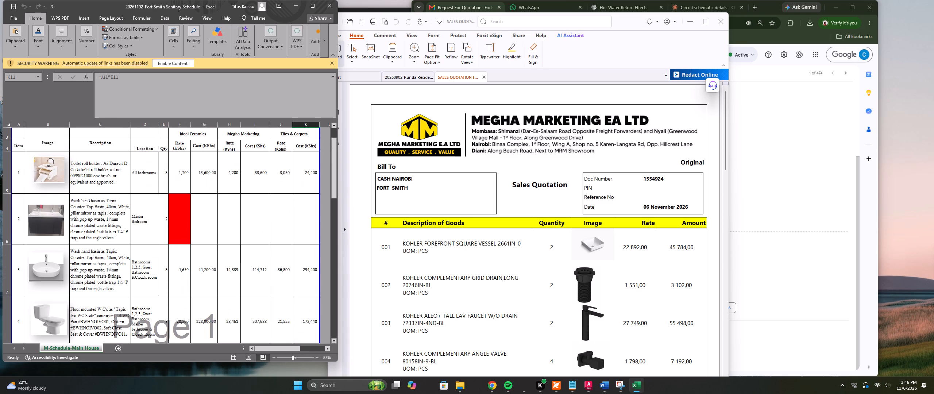
Select the empty Megha Marketing rate cell for item 2, the Master Bedroom wash hand basin.
left_click(228, 224)
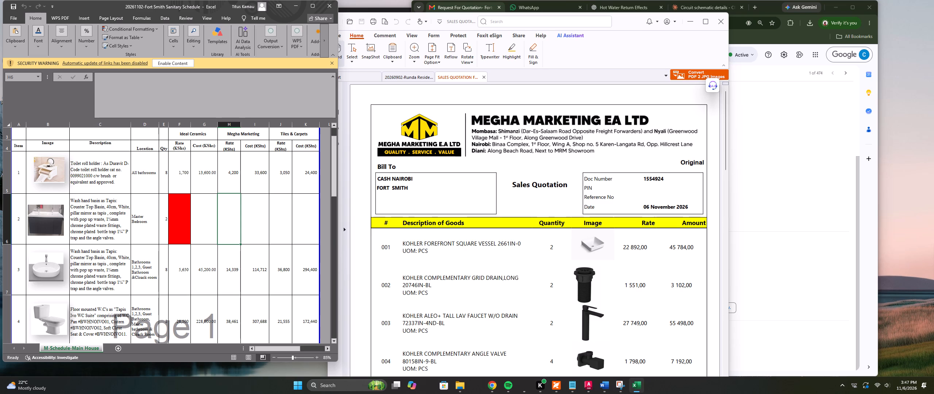
Examine the Megha Marketing quotation's goods, quantities and rates against the schedule's item 2 wash hand basin and its fittings.
scroll(377, 225, "down", 5)
scroll(455, 230, "down", 8)
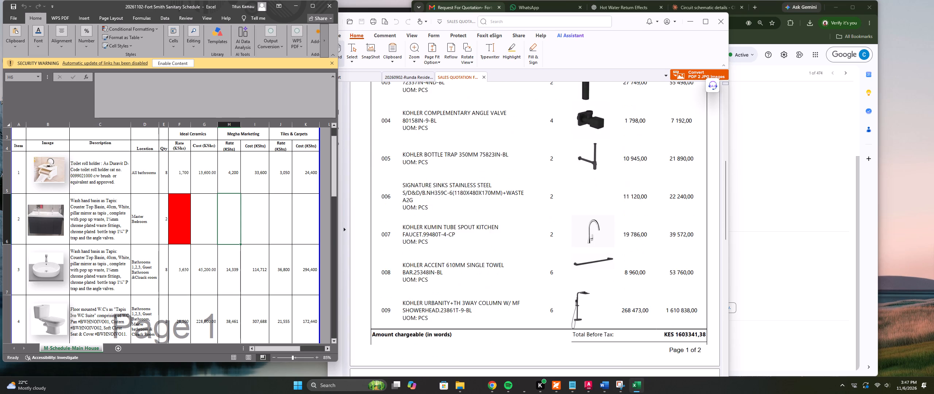
scroll(456, 229, "down", 2)
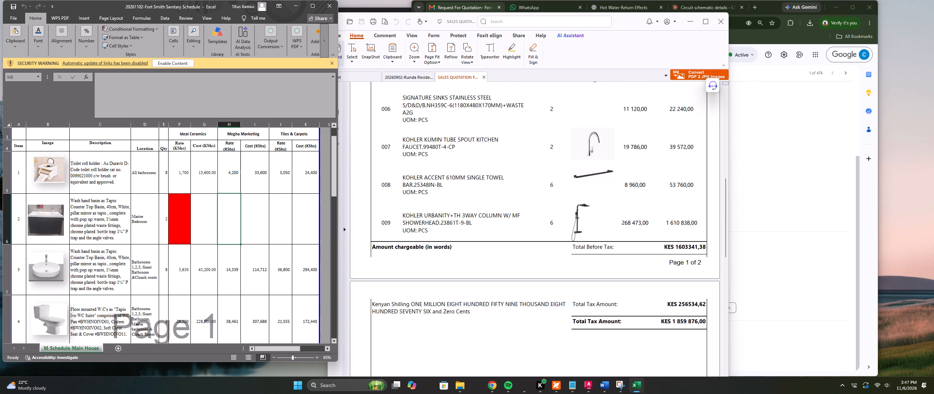
scroll(630, 281, "up", 1)
scroll(630, 281, "down", 1)
scroll(630, 281, "up", 9)
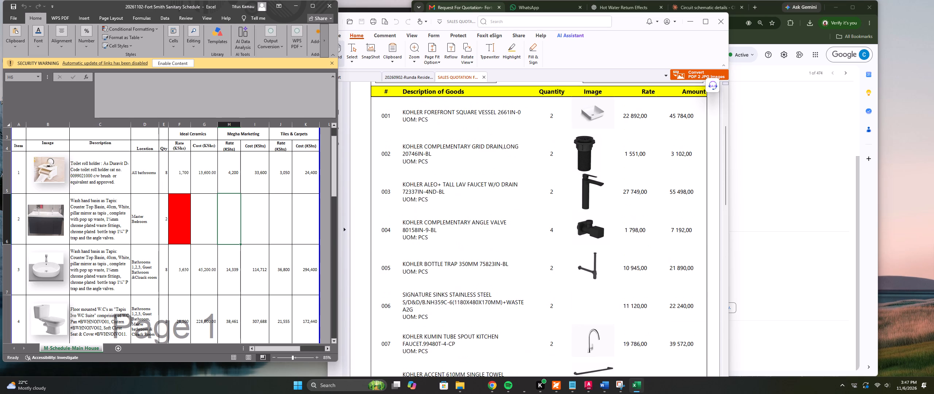
scroll(632, 280, "up", 7)
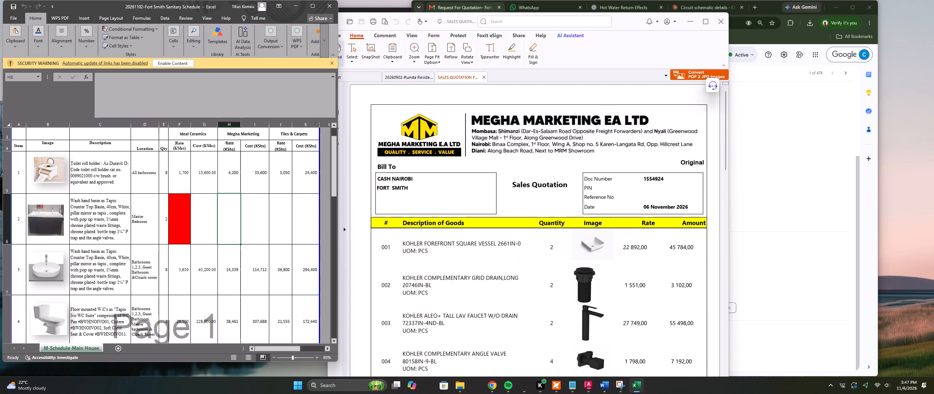
scroll(652, 265, "down", 1)
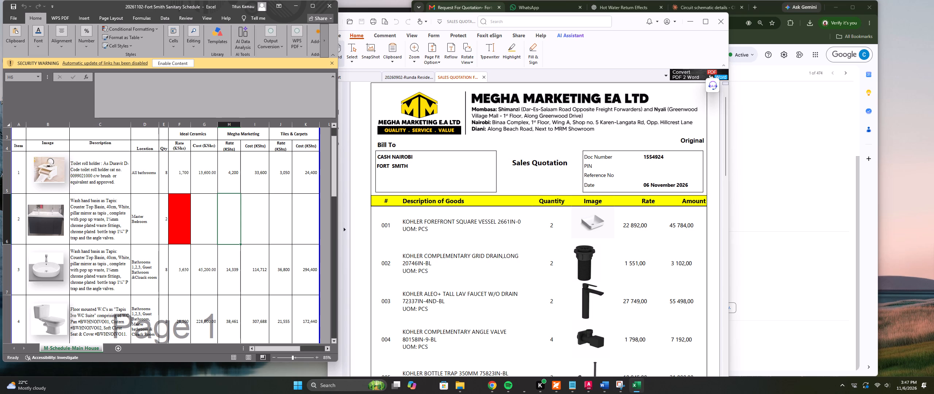
scroll(670, 248, "down", 3)
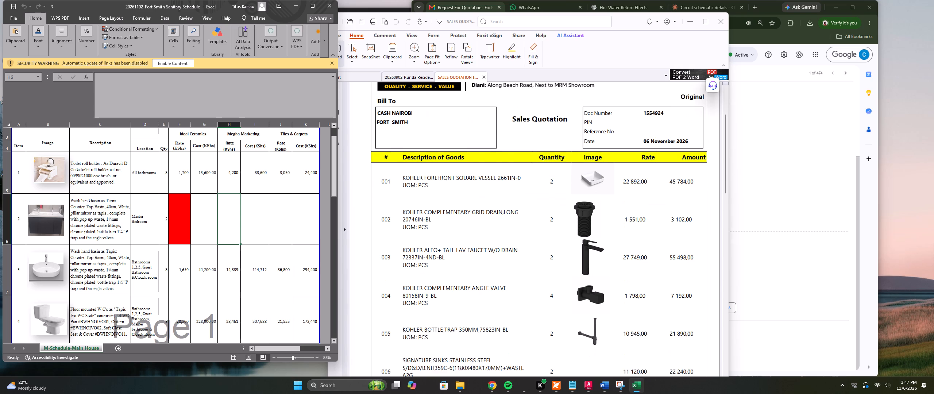
scroll(670, 248, "down", 1)
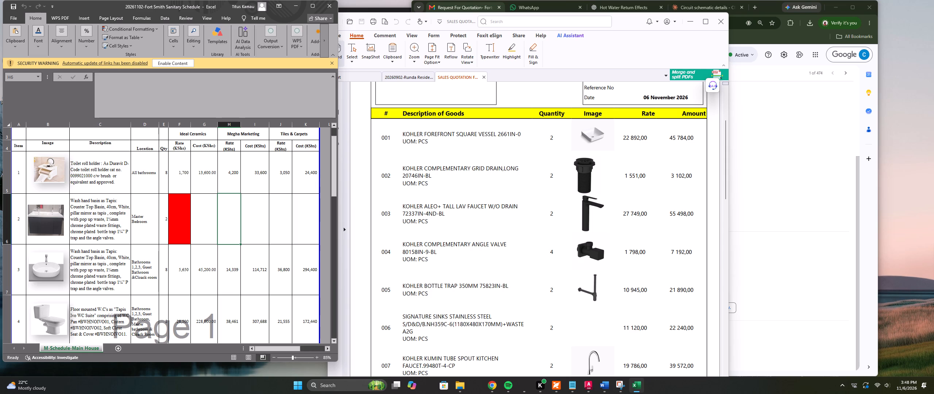
scroll(565, 192, "down", 3)
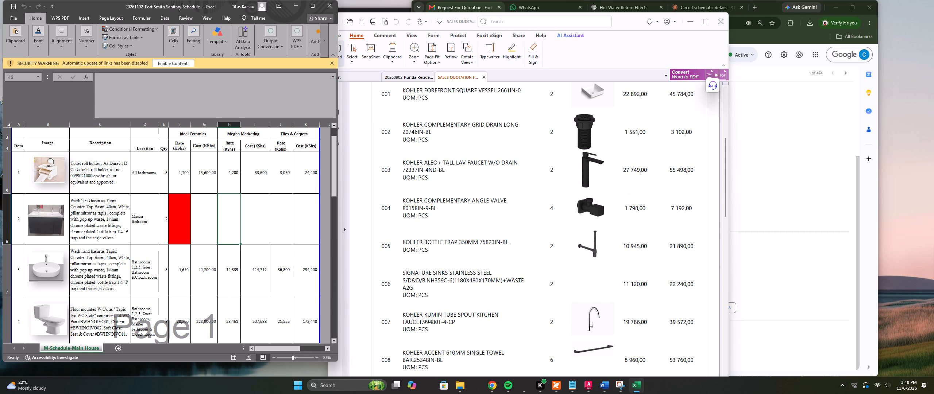
scroll(565, 192, "down", 7)
scroll(565, 192, "up", 4)
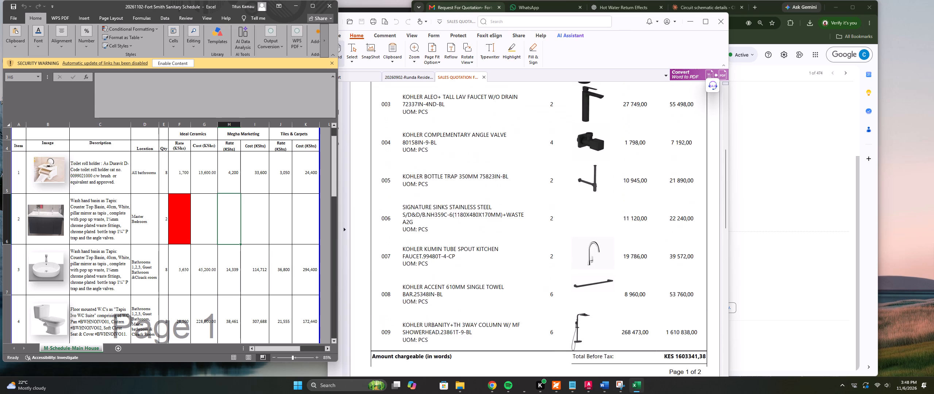
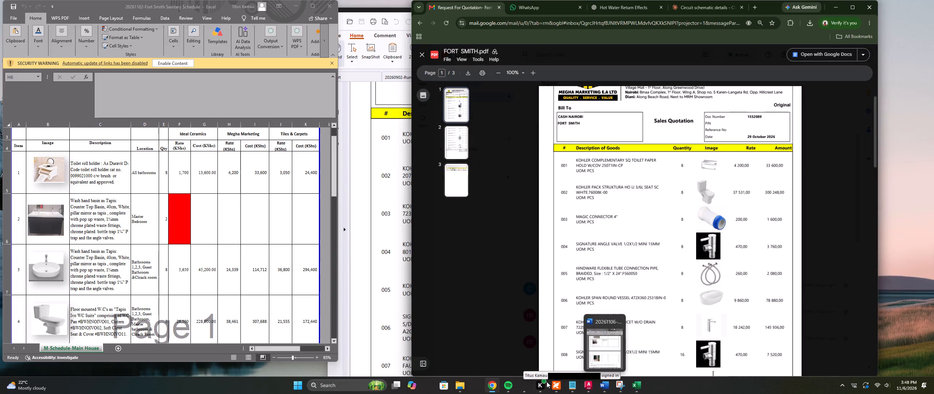
left_click(638, 357)
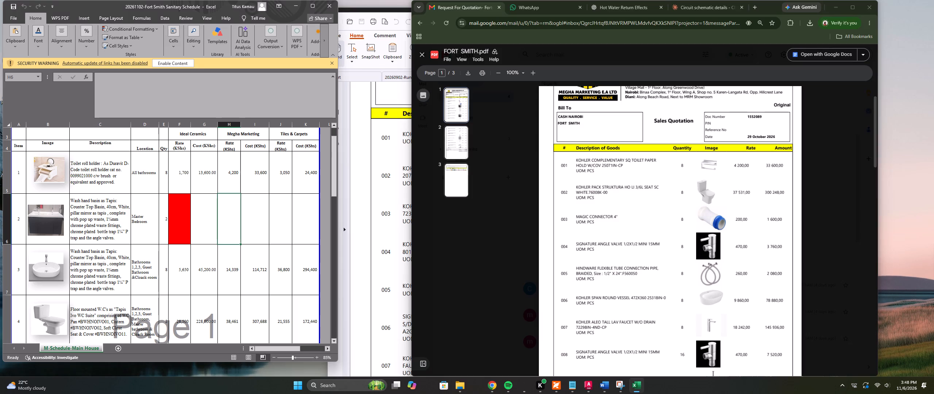
Enter 37446 as the Megha Marketing rate for item 2, the Master Bedroom wash hand basin.
left_click(229, 217)
type("37")
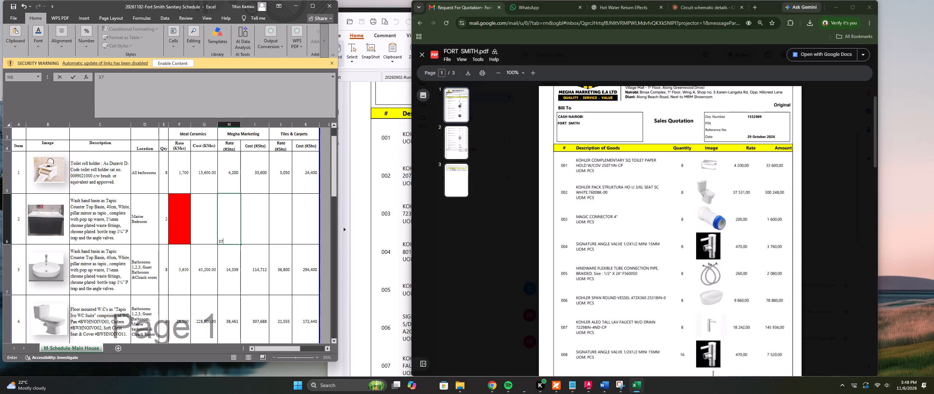
type("446")
key("Return")
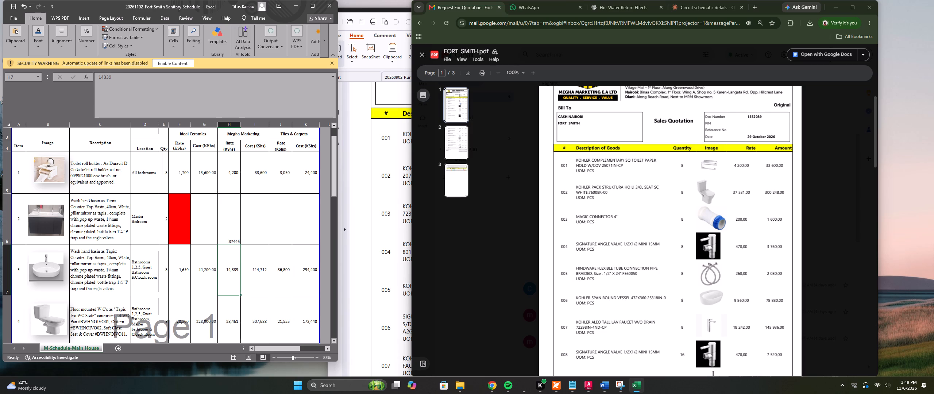
Format item 2's Megha Marketing rate with a thousands separator and no decimals, centred horizontally and vertically in its cell.
left_click(231, 217)
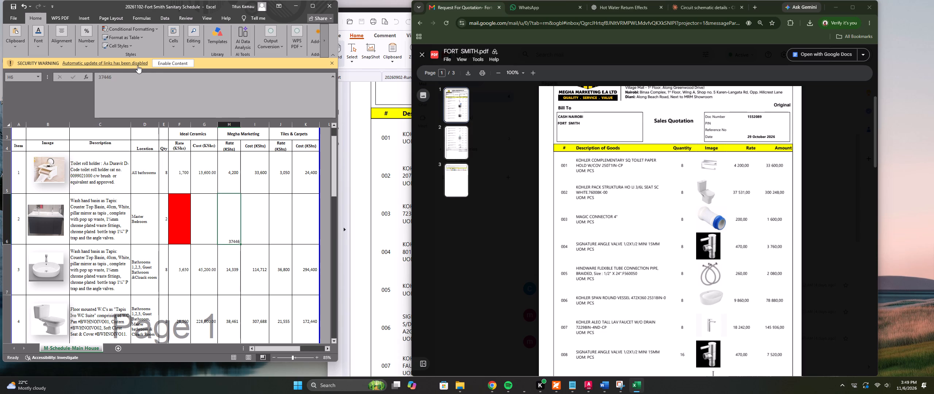
left_click(91, 46)
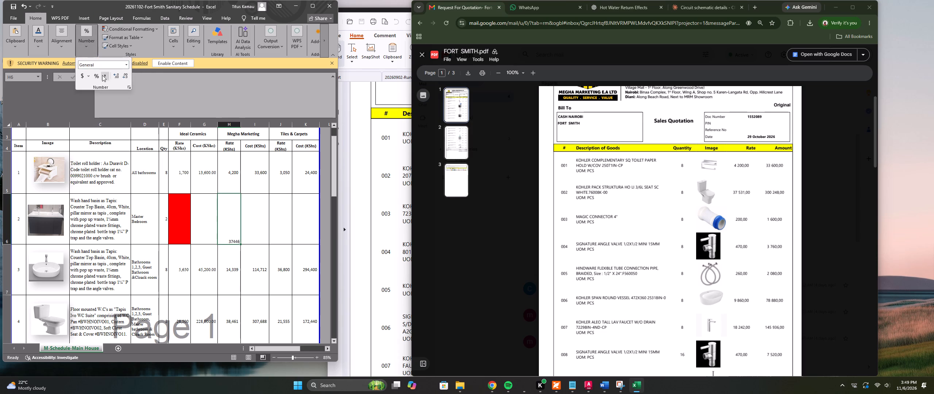
left_click(106, 74)
left_click(131, 77)
left_click(127, 77)
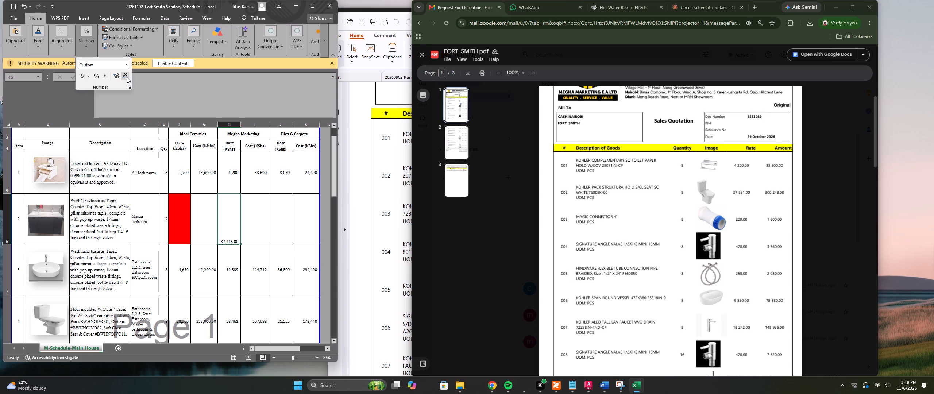
left_click(127, 77)
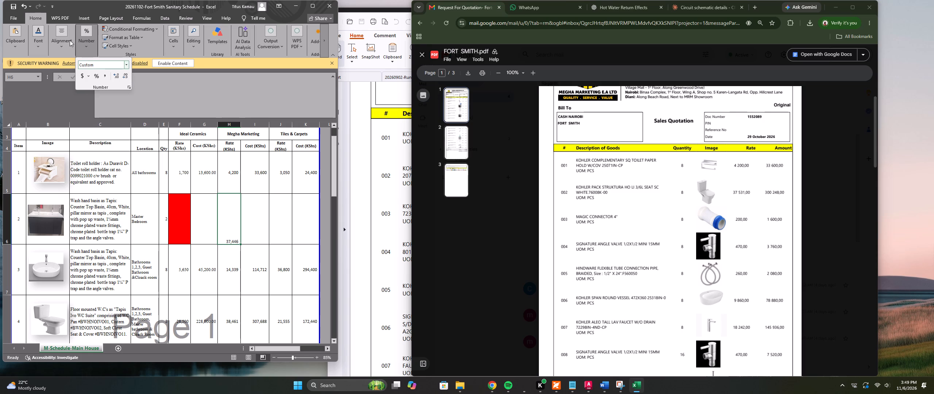
left_click(63, 45)
left_click(65, 63)
left_click(63, 79)
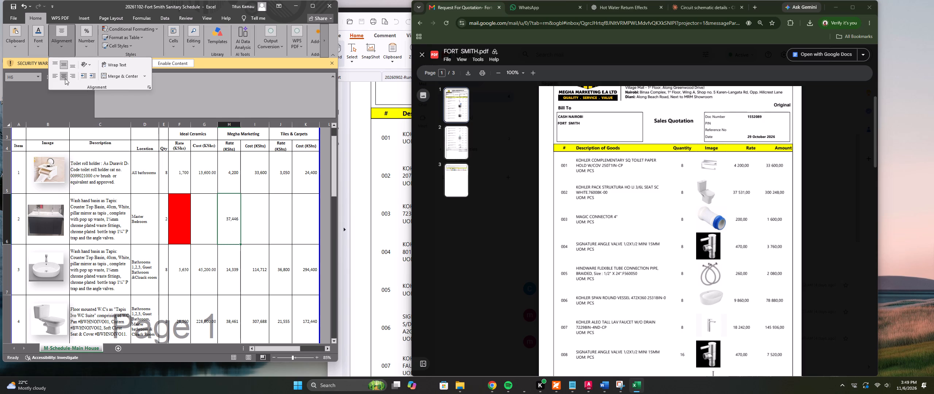
left_click(253, 196)
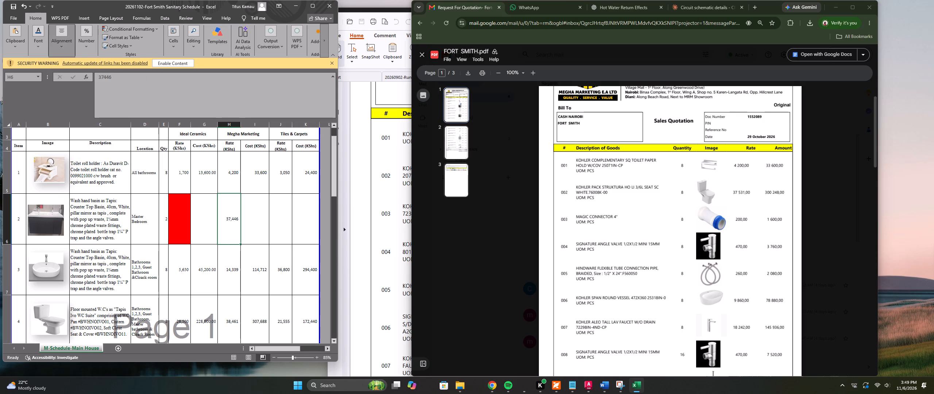
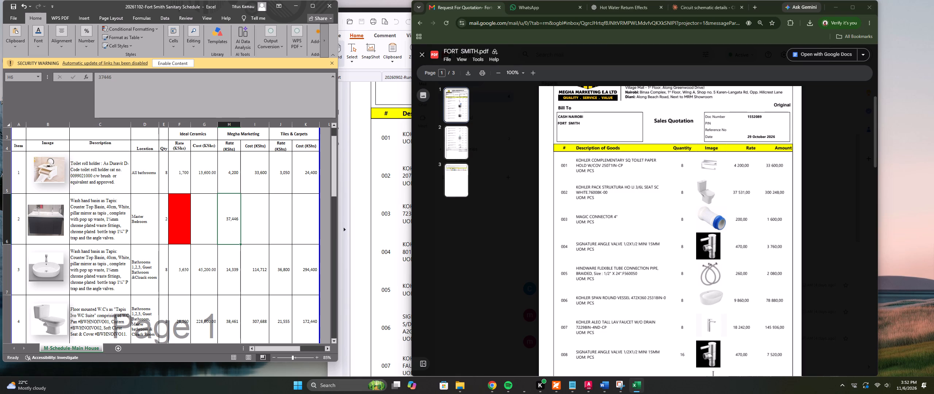
Minimise the browser quotation and enter 8960 as the Megha Marketing rate for item 6, the towel bar rail.
left_click(234, 263)
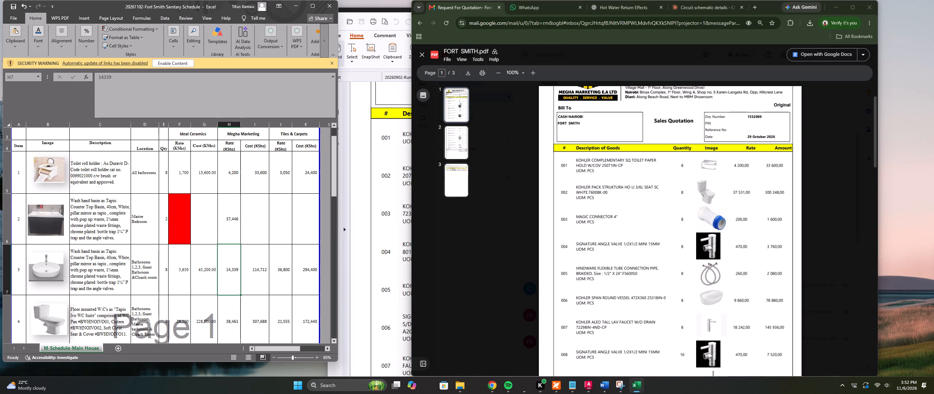
left_click(835, 8)
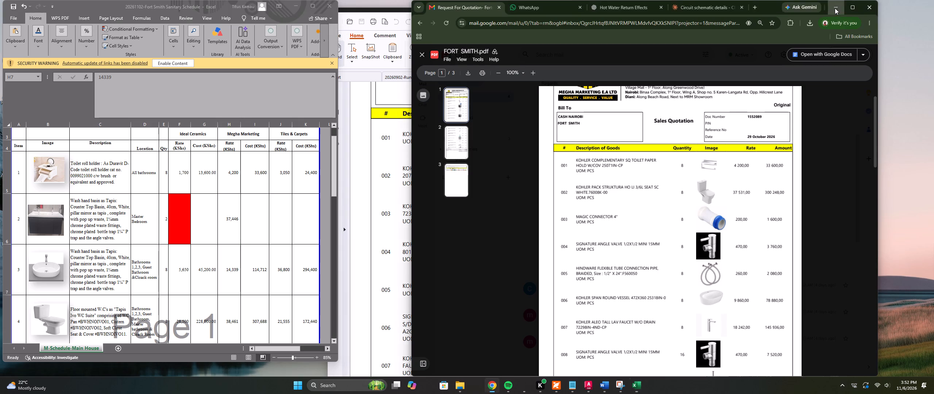
scroll(644, 165, "down", 5)
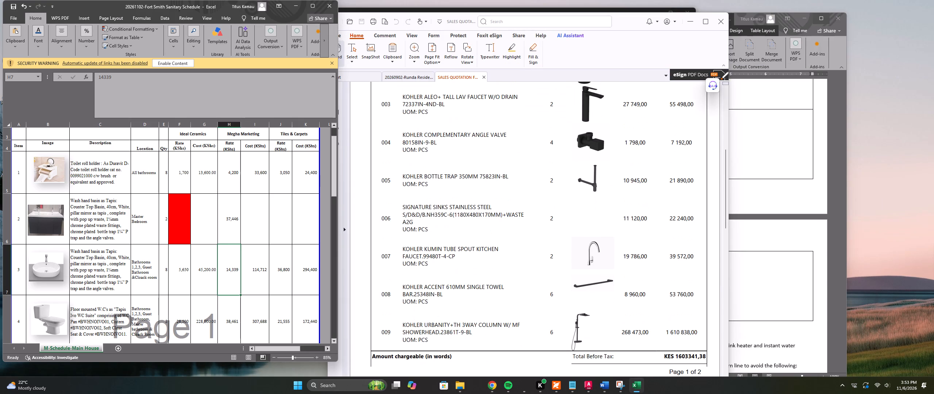
left_click(252, 212)
scroll(255, 210, "down", 3)
scroll(255, 210, "up", 1)
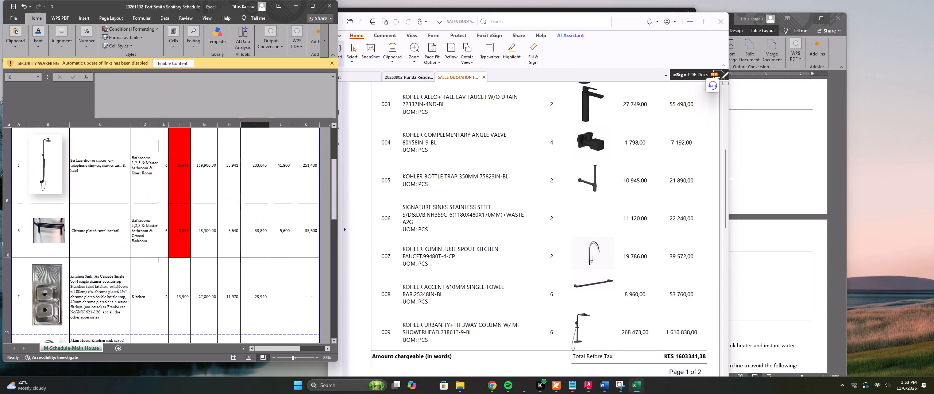
scroll(259, 243, "up", 2)
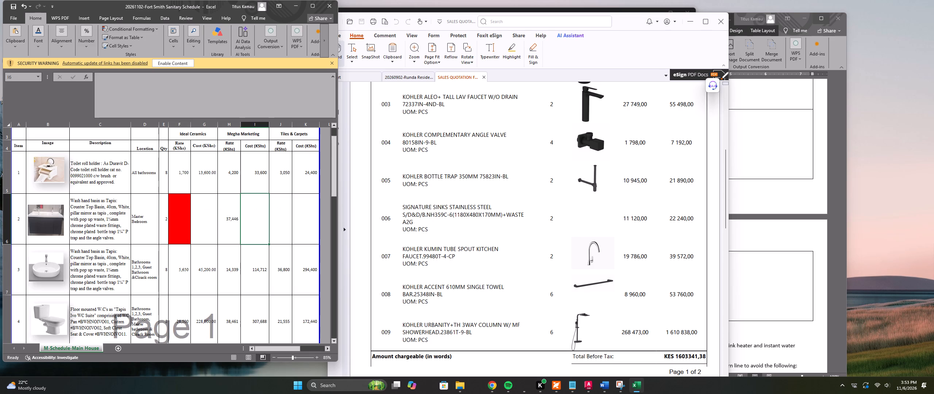
scroll(259, 242, "down", 1)
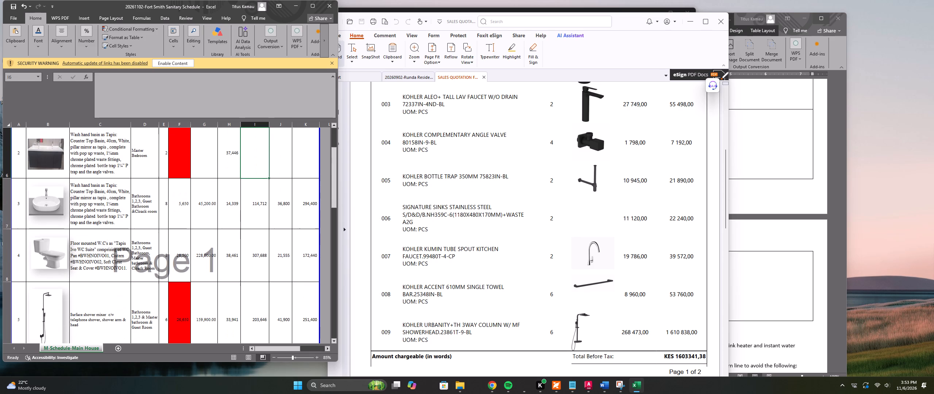
scroll(259, 242, "down", 1)
left_click(231, 242)
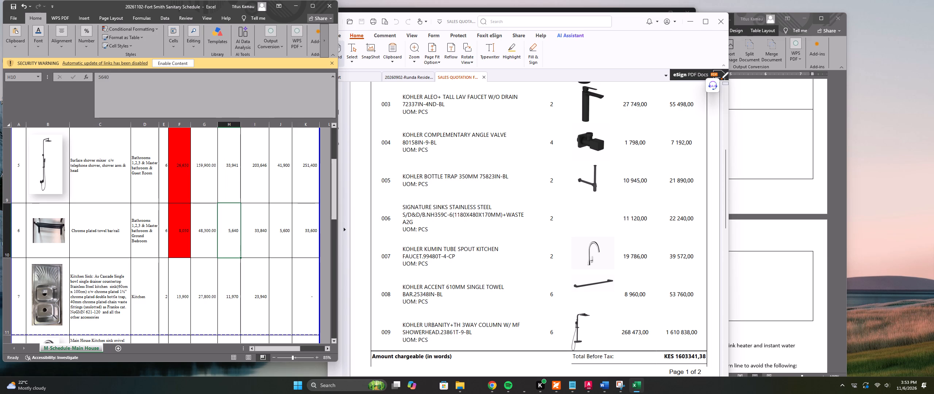
type("89")
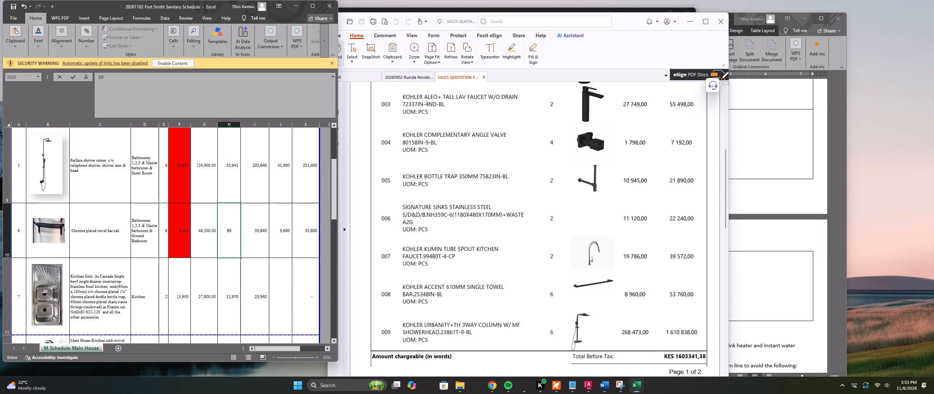
key("6")
key("0")
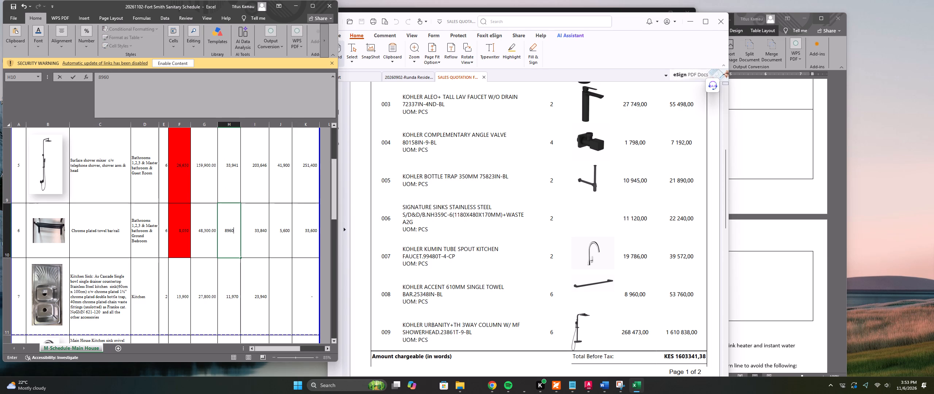
key("Return")
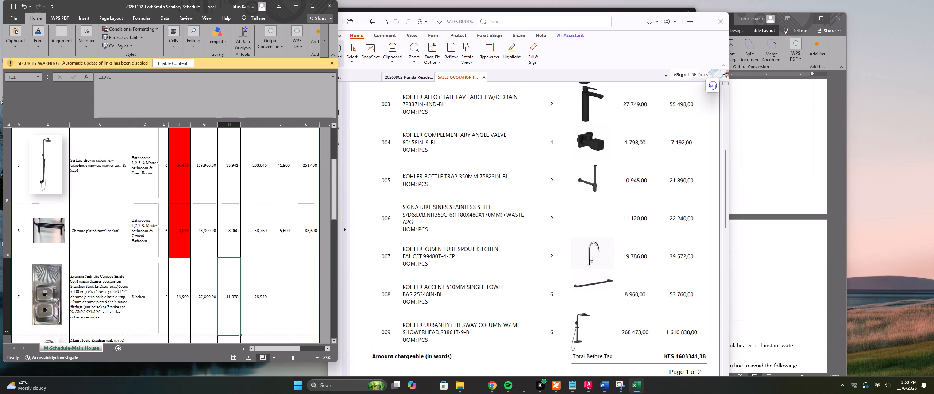
Enter 268473 as the Megha Marketing rate for item 5, the surface shower mixer.
left_click(47, 228)
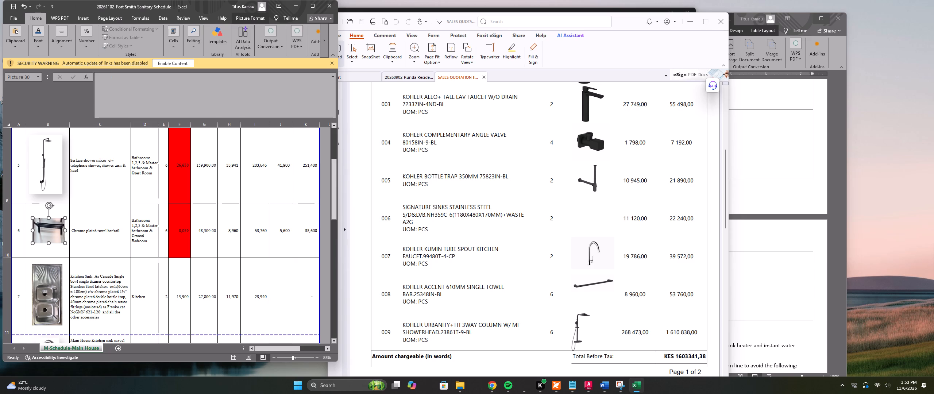
left_click(656, 295)
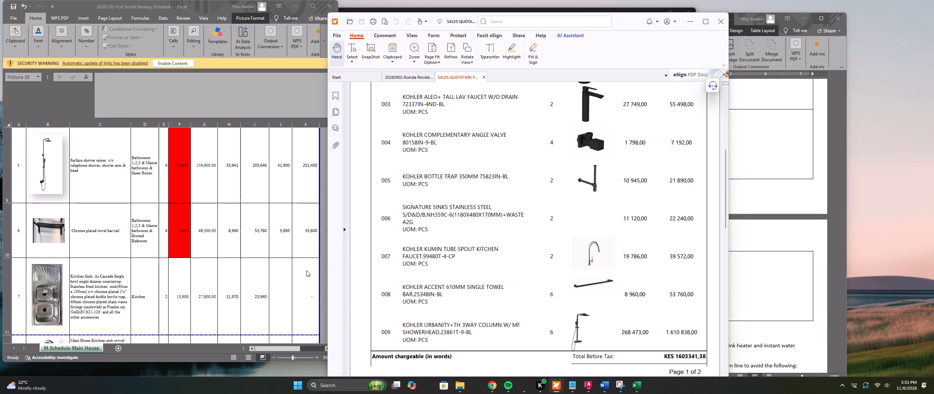
left_click(144, 247)
scroll(298, 244, "down", 1)
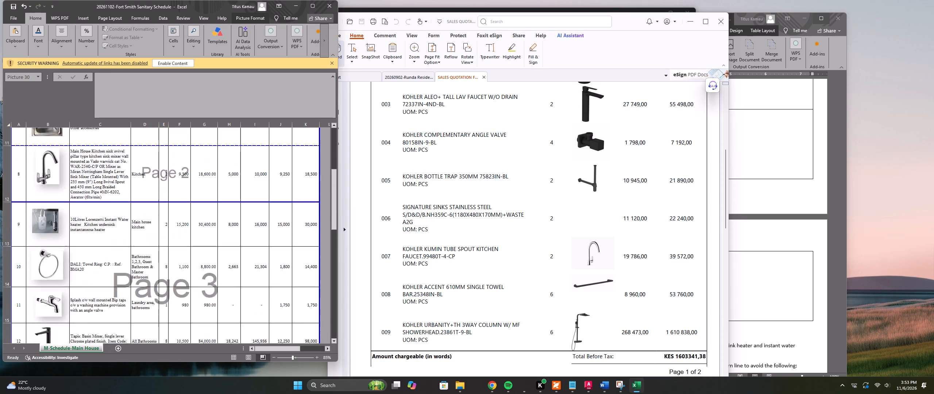
scroll(298, 244, "down", 1)
scroll(298, 244, "up", 2)
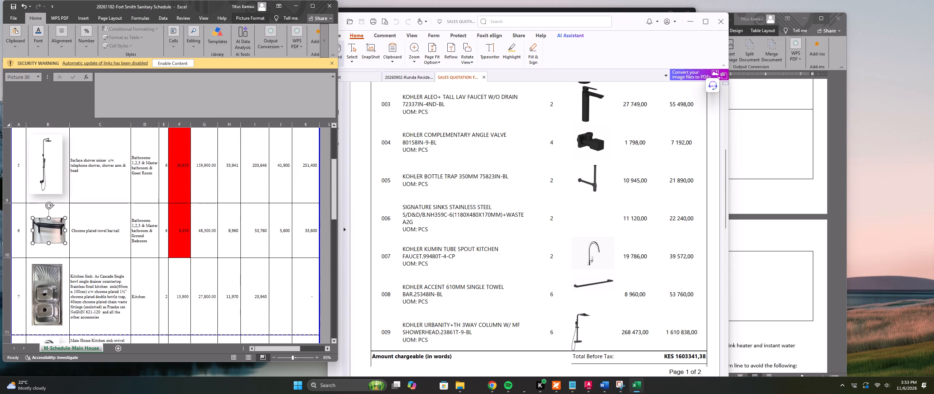
left_click(232, 184)
scroll(234, 193, "up", 2)
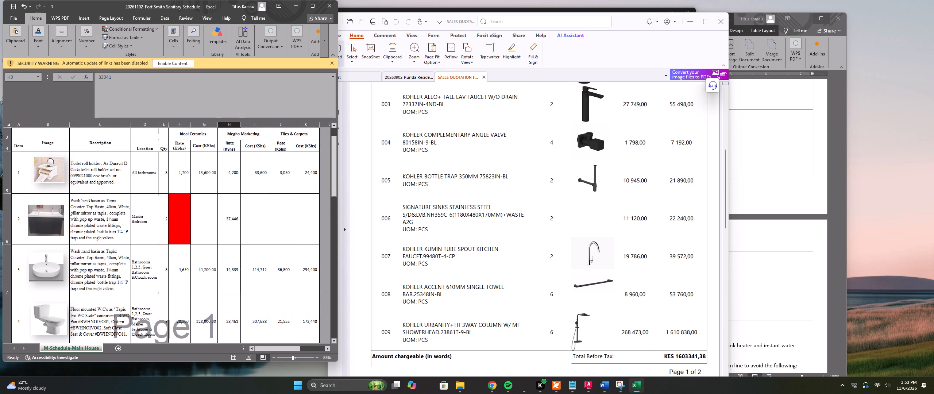
scroll(234, 193, "down", 2)
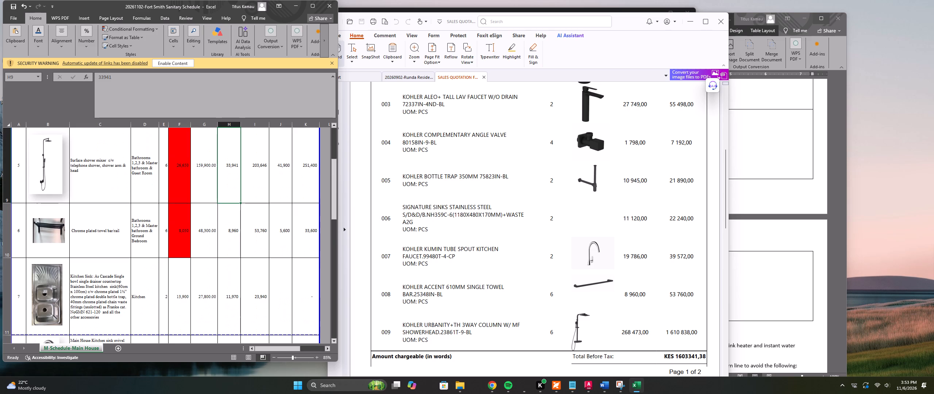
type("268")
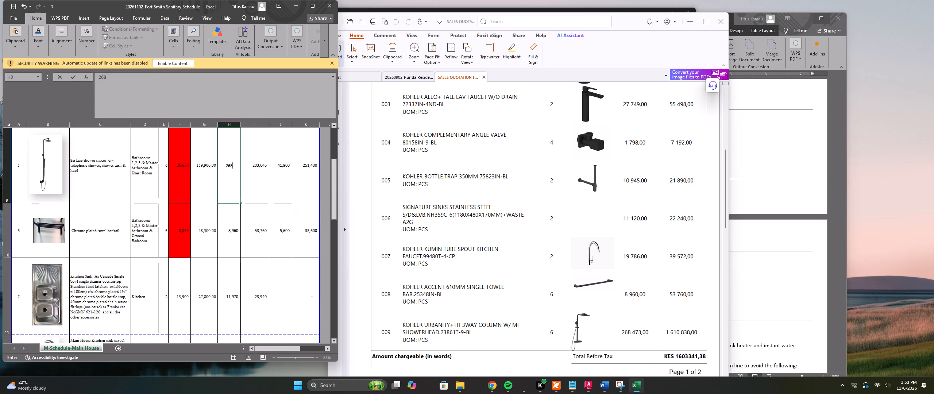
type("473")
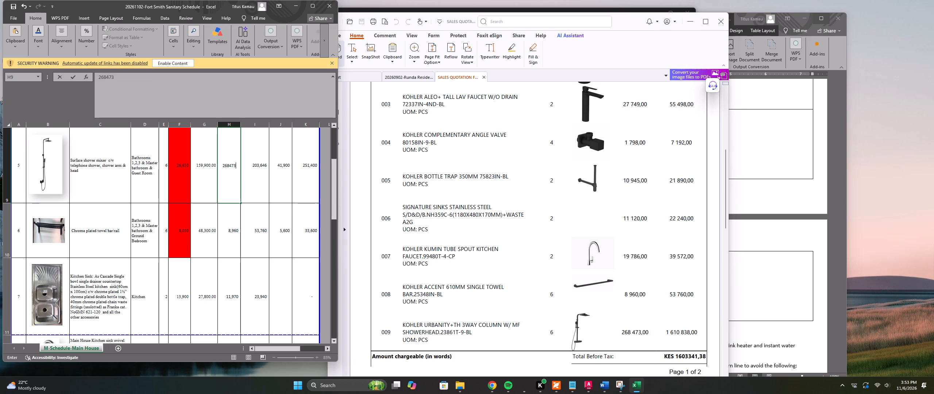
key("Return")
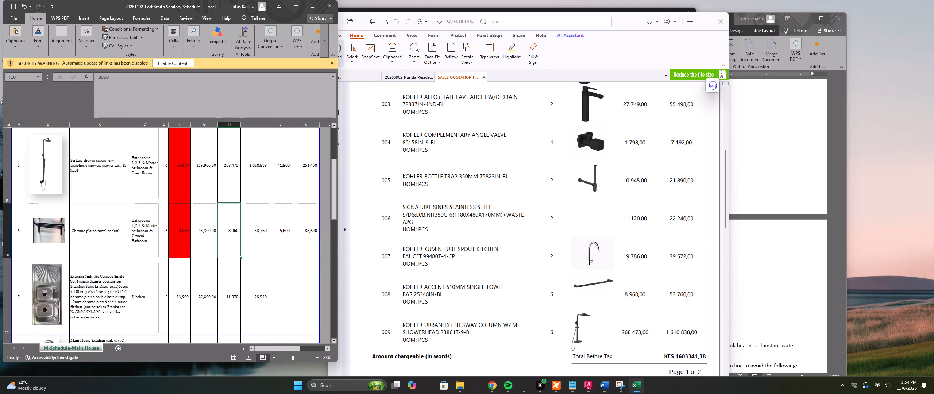
Compare the remaining schedule items and their Megha Marketing rates with the goods listed in the sales quotation.
scroll(258, 186, "down", 2)
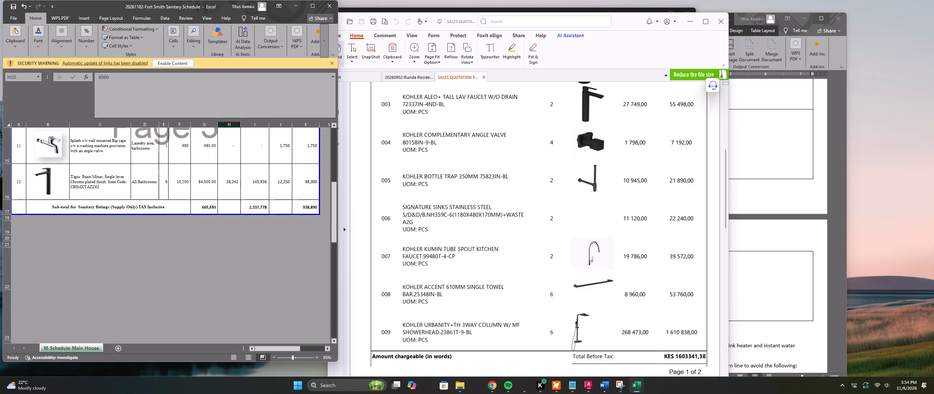
scroll(263, 212, "up", 4)
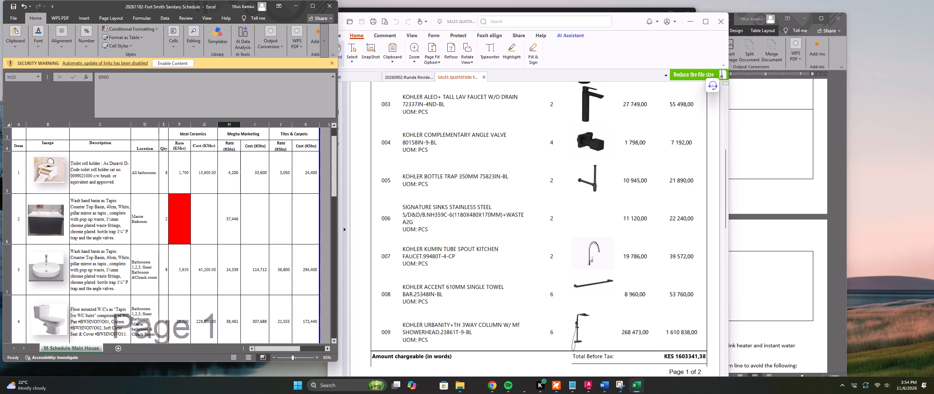
left_click(537, 166)
scroll(590, 190, "down", 2)
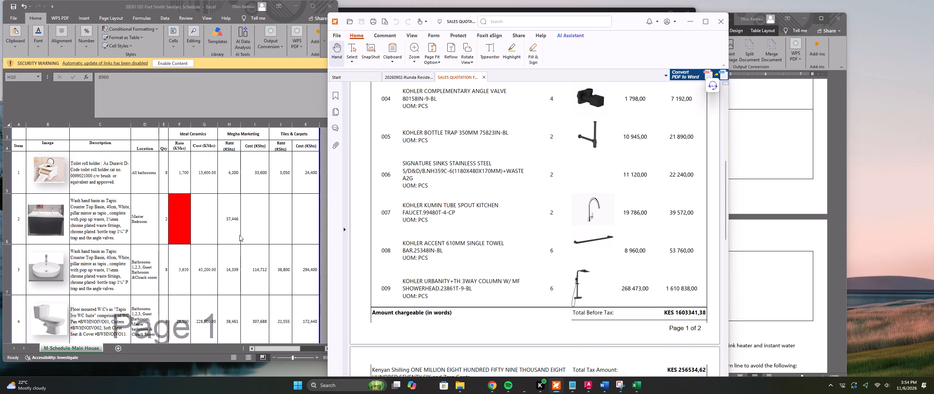
left_click(248, 221)
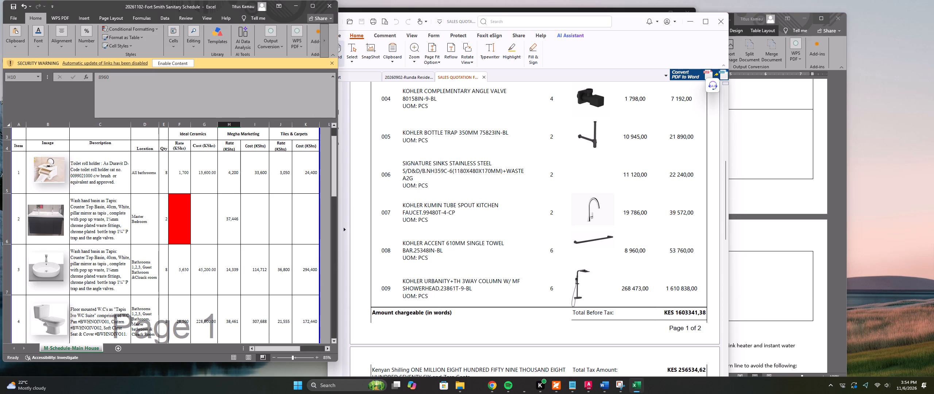
left_click(225, 255)
scroll(225, 254, "down", 2)
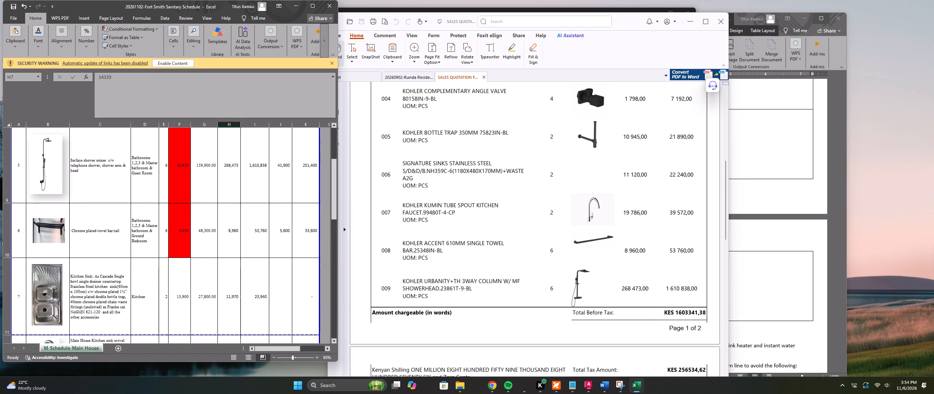
scroll(225, 254, "down", 2)
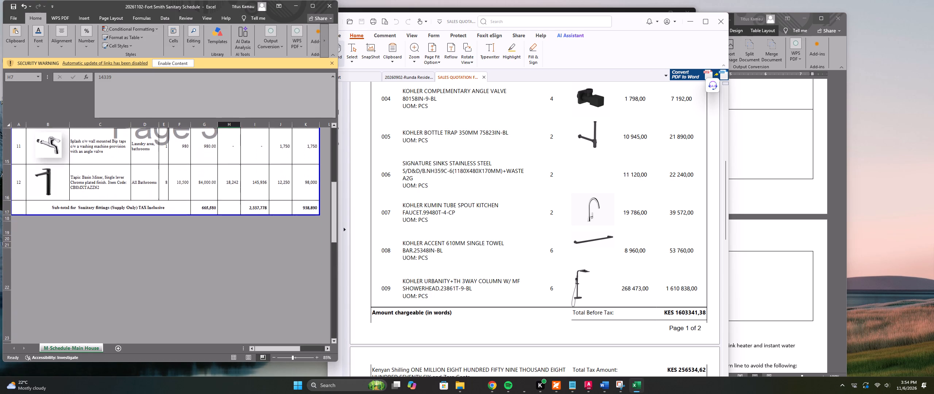
scroll(225, 254, "up", 2)
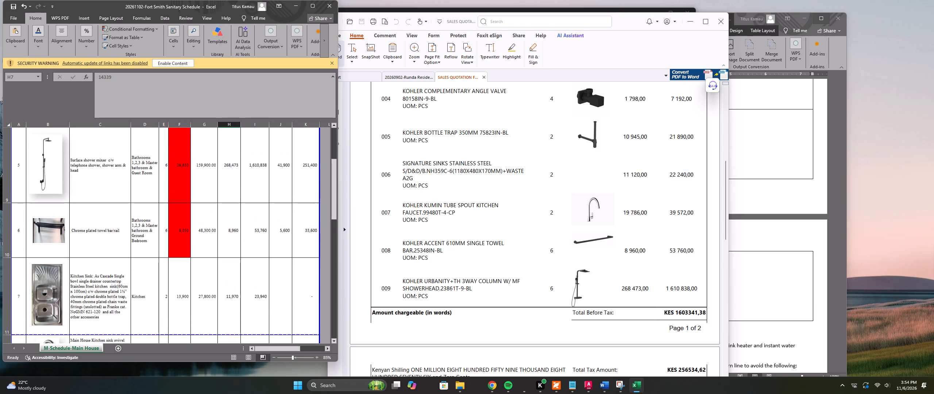
Enter 19786 as the Megha Marketing rate for item 8, the main house kitchen sink mixer.
scroll(225, 254, "down", 1)
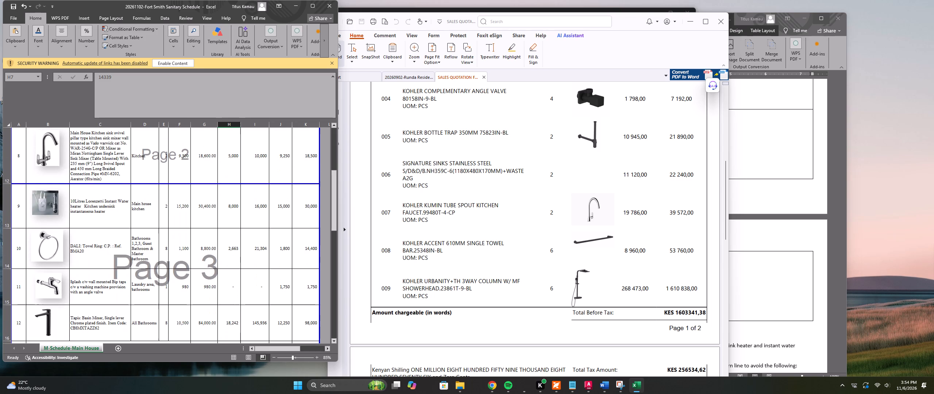
left_click(335, 210)
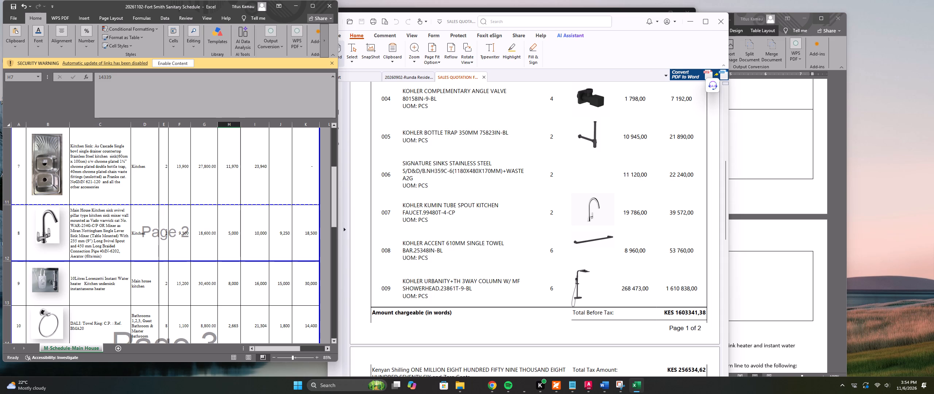
left_click(234, 241)
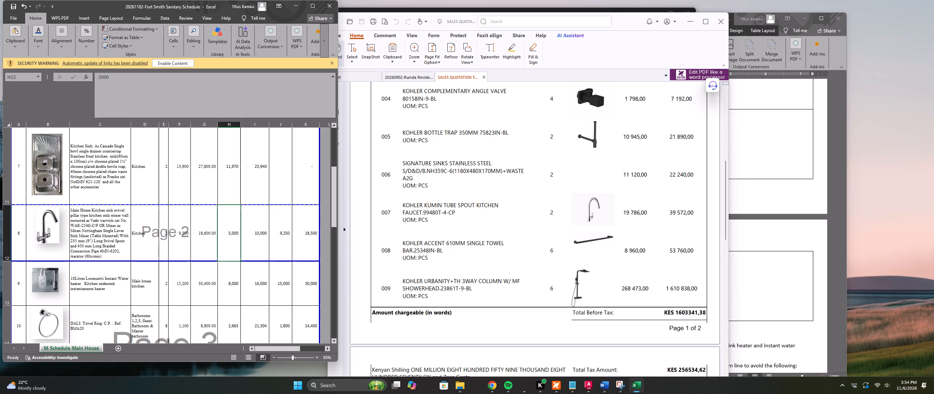
type("19")
type("786")
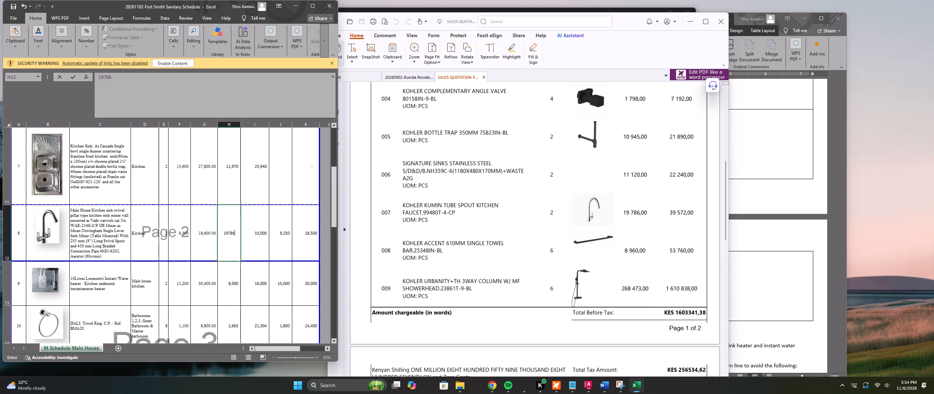
key("Return")
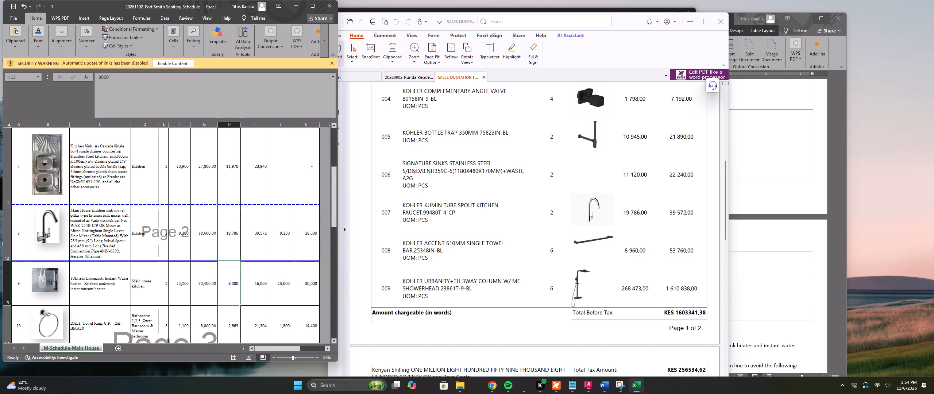
Move the sales quotation window off the Downloads folder window and minimise the Downloads folder window.
scroll(496, 245, "up", 3)
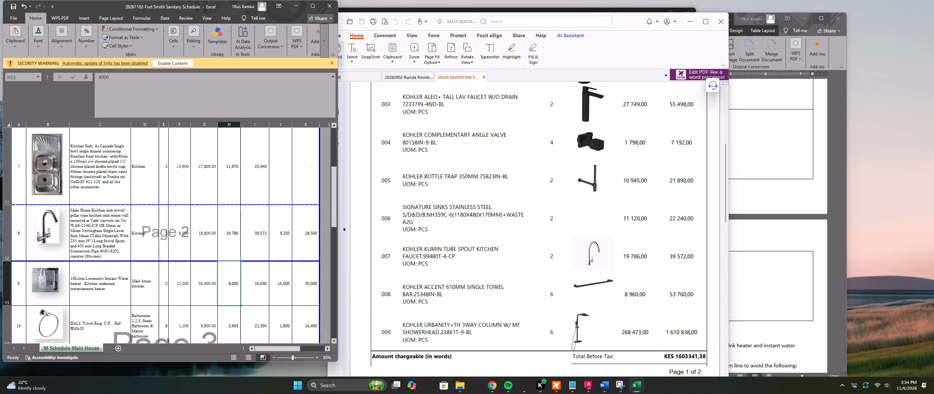
scroll(496, 245, "up", 2)
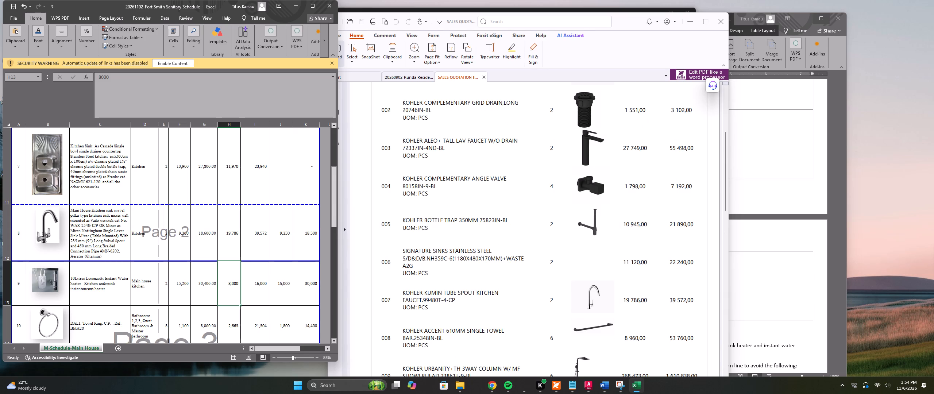
scroll(545, 180, "up", 1)
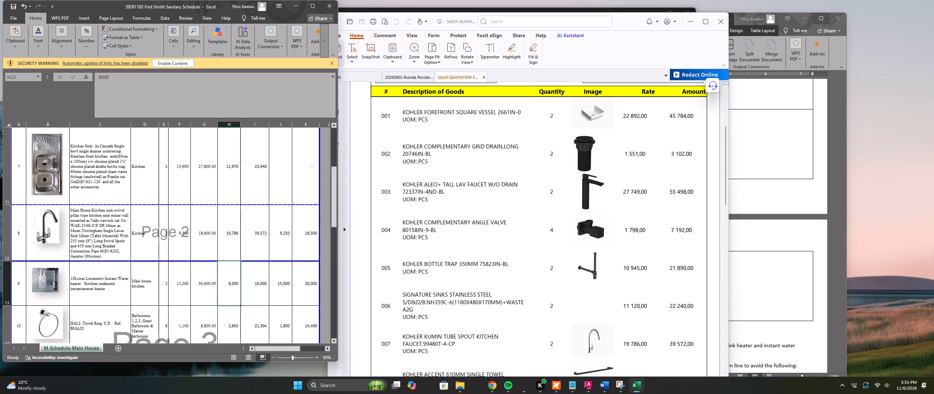
left_click_drag(630, 24, 537, 61)
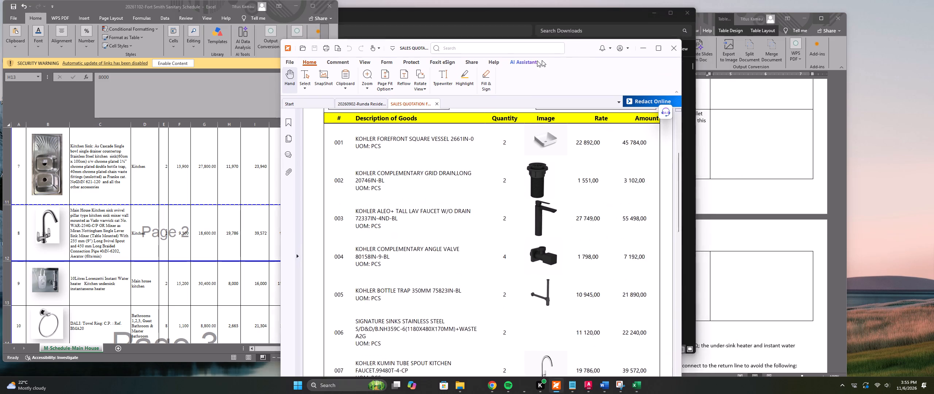
left_click_drag(537, 61, 591, 165)
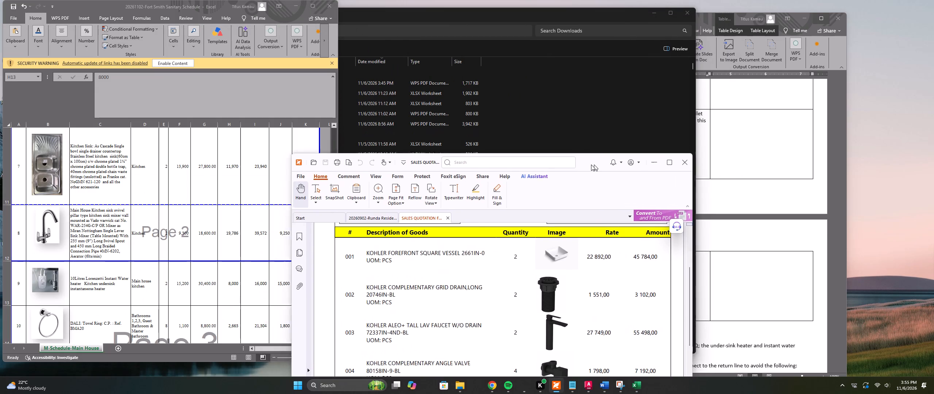
left_click_drag(591, 165, 471, 147)
left_click(607, 70)
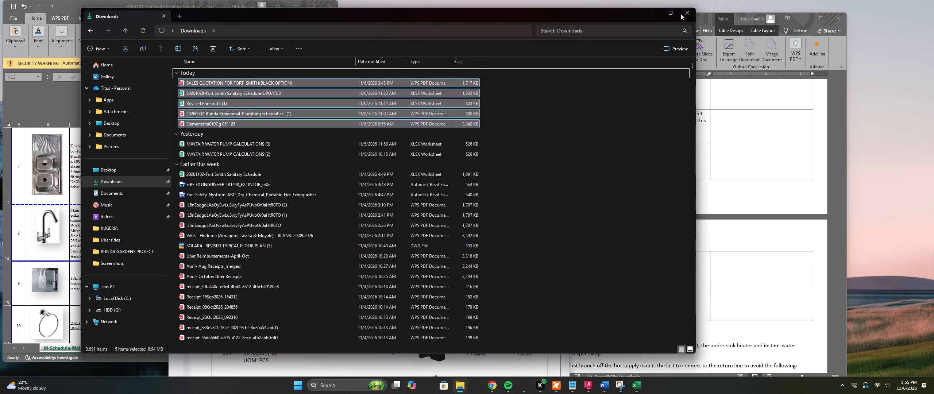
left_click(656, 12)
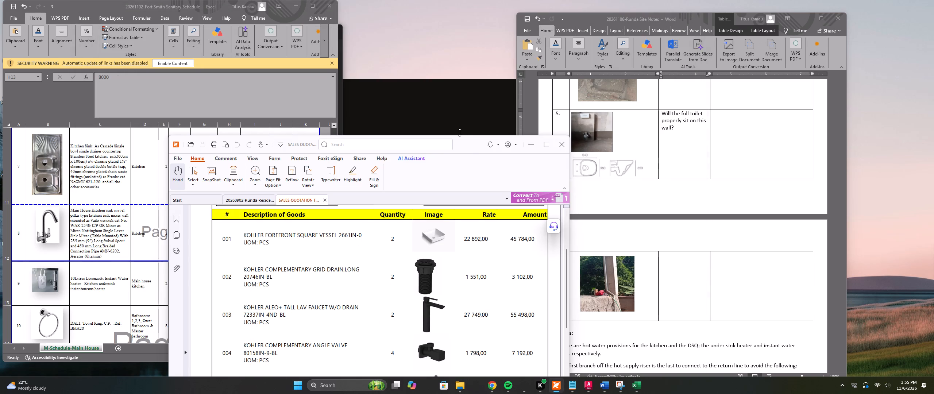
left_click_drag(469, 146, 440, 50)
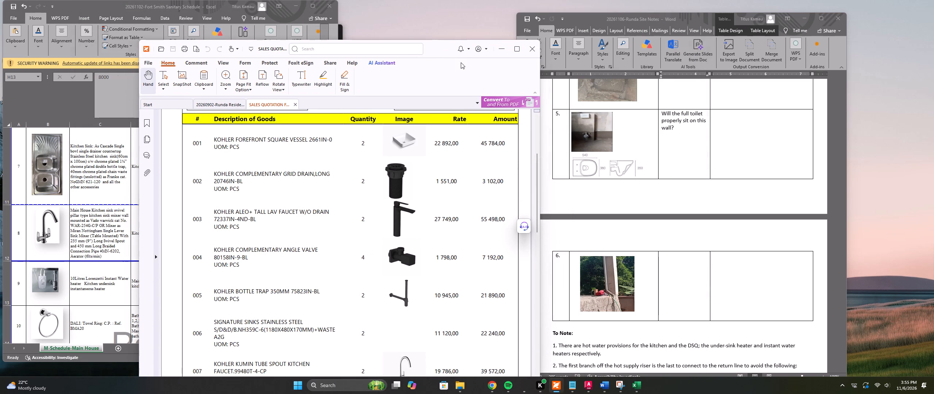
Save the Runda Site Notes document in Word and close it.
left_click(764, 152)
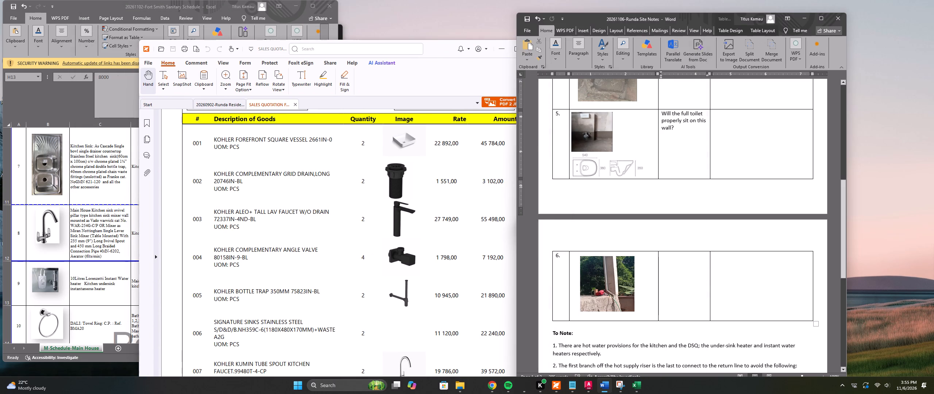
key("ctrl+s")
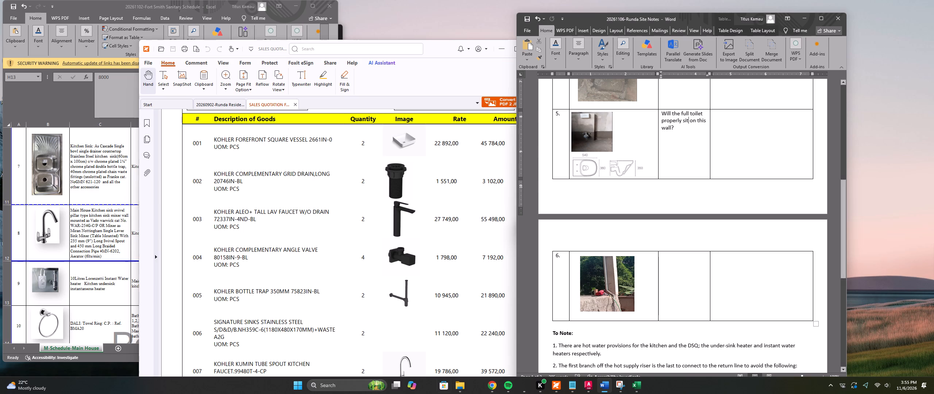
left_click(839, 20)
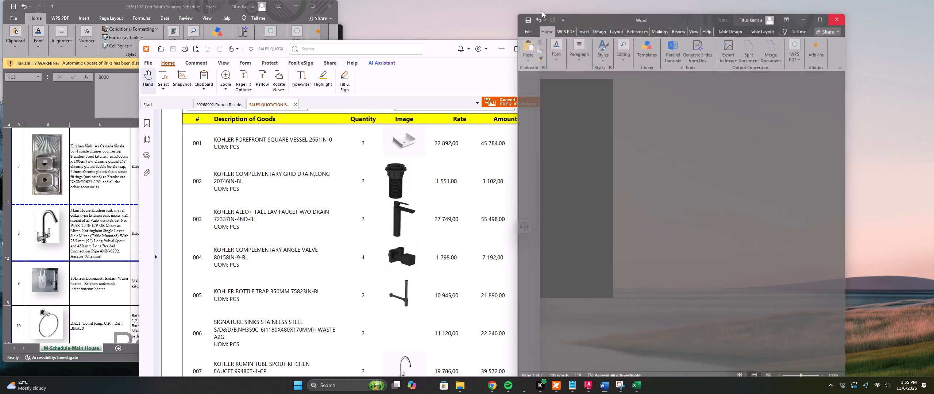
Place the sales quotation window beside the sanitary schedule so neither covers the other.
left_click_drag(441, 50, 837, 28)
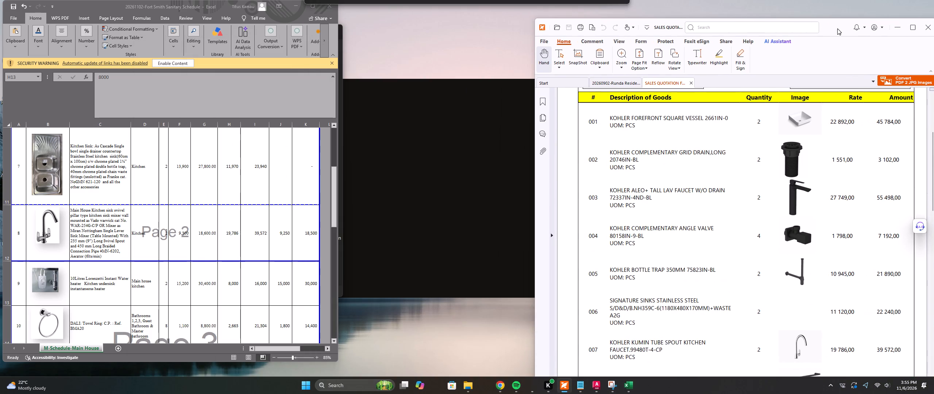
left_click_drag(837, 28, 838, 28)
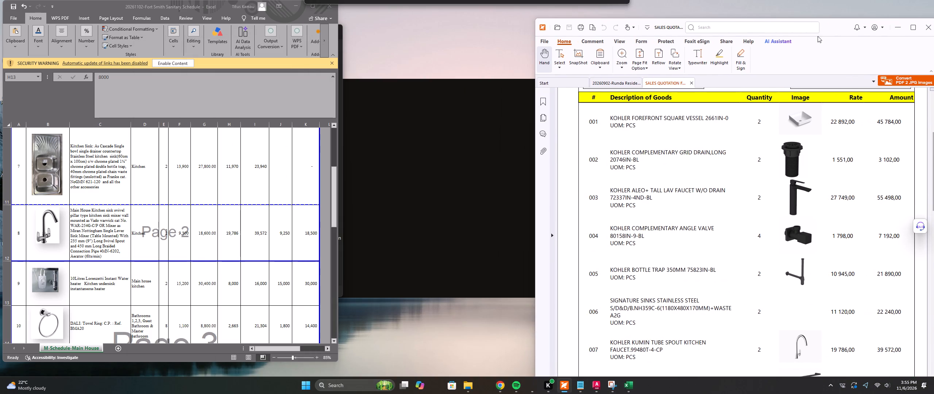
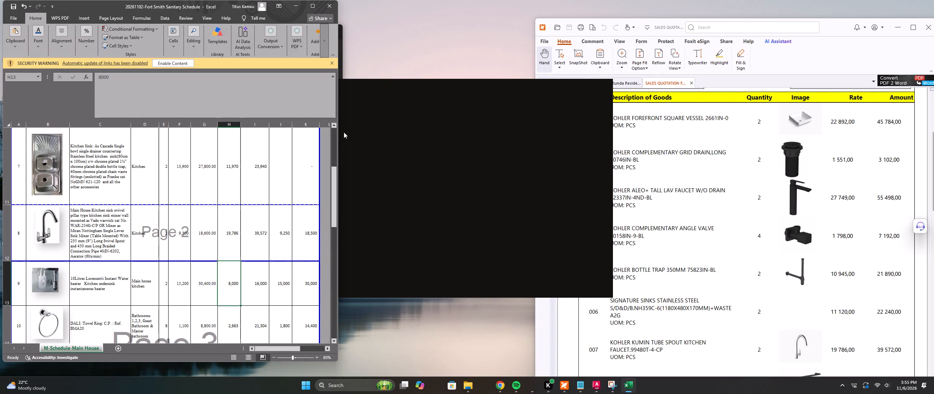
Widen the sanitary schedule window so that it nearly meets the sales quotation window.
left_click_drag(338, 93, 477, 114)
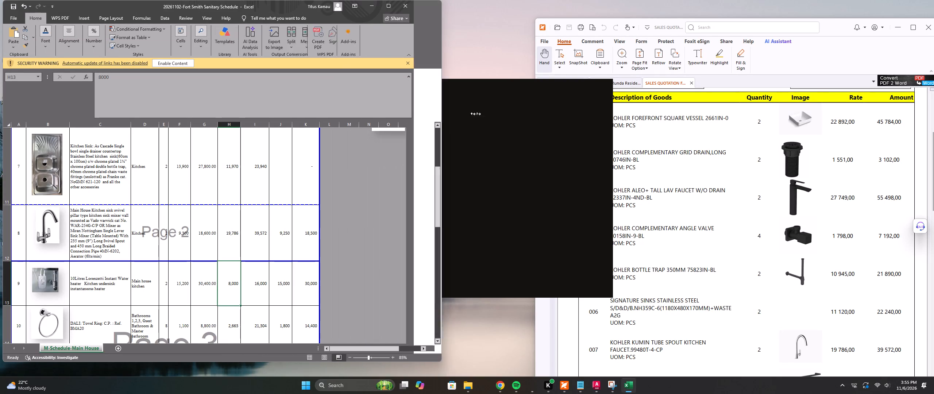
left_click_drag(477, 114, 525, 122)
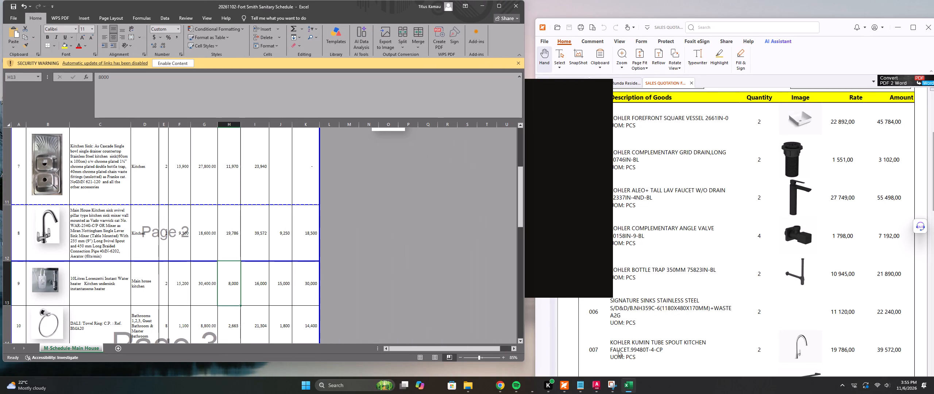
Enter the quotation's stainless steel sink rate, 11120, as the Megha Marketing rate for item 7, the kitchen sink.
left_click(485, 312)
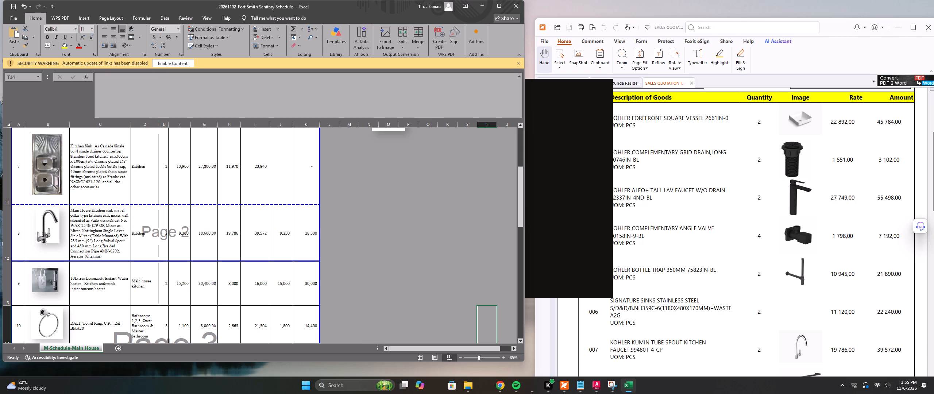
scroll(135, 232, "down", 3)
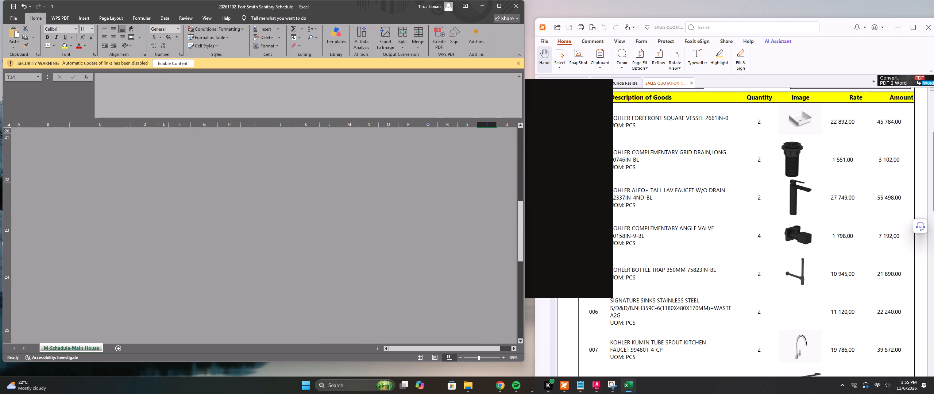
scroll(135, 232, "up", 2)
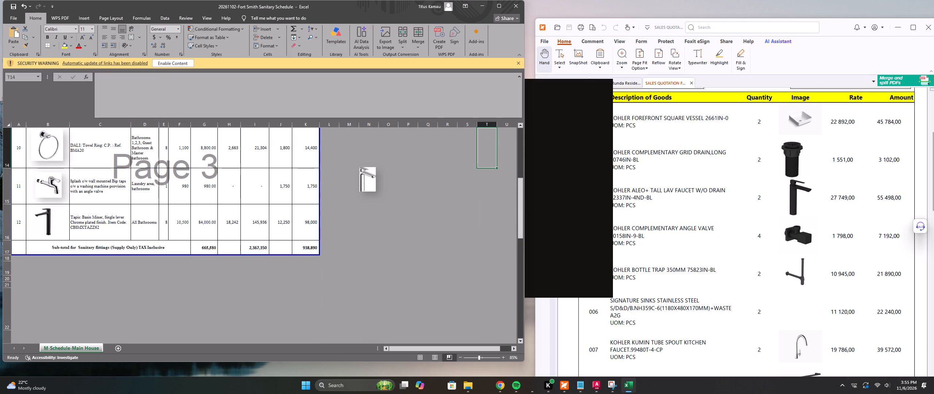
scroll(204, 237, "up", 1)
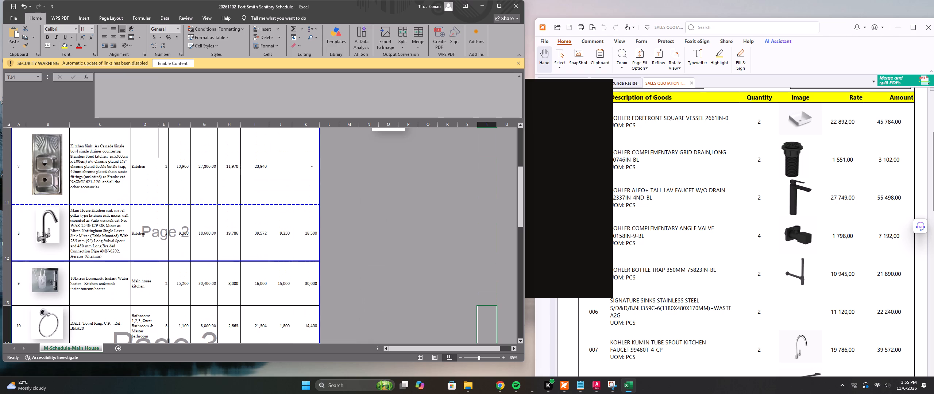
left_click(690, 225)
scroll(725, 199, "up", 3)
scroll(724, 201, "down", 3)
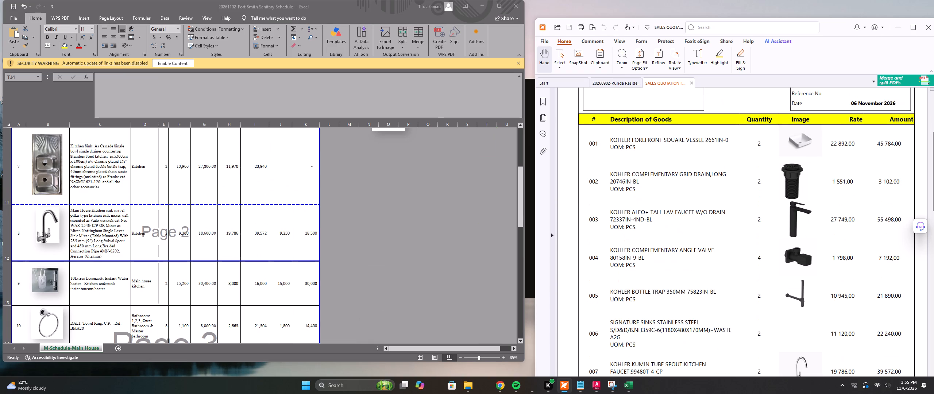
scroll(724, 201, "down", 2)
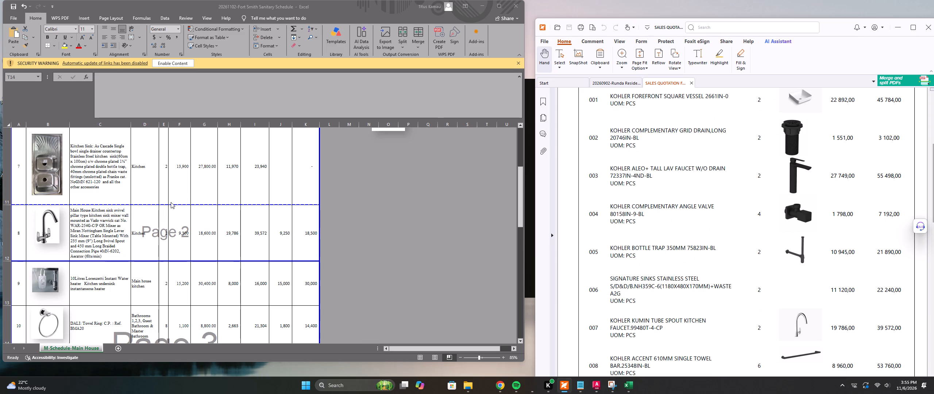
left_click(232, 179)
left_click(232, 179)
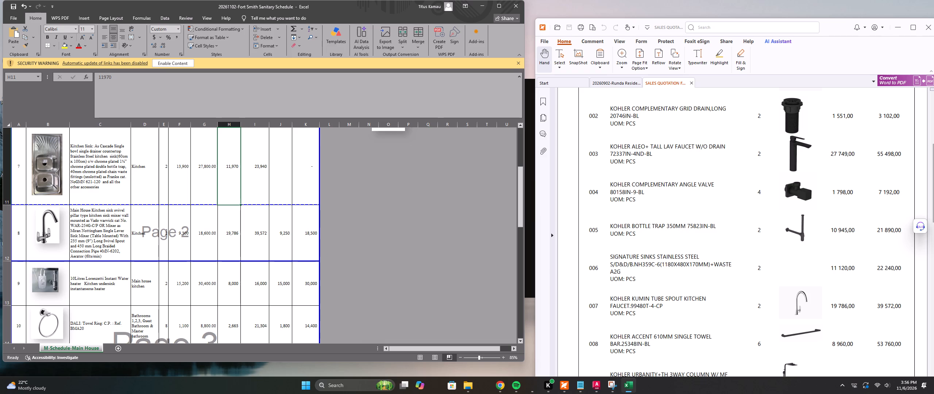
type("11")
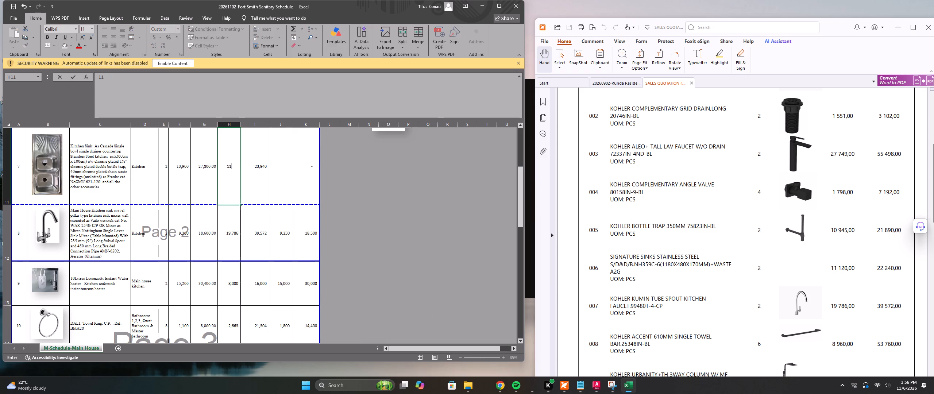
type("120")
key("Return")
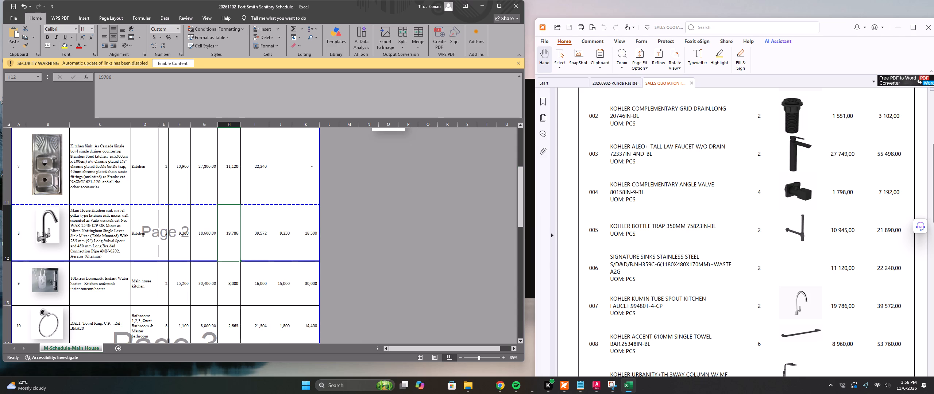
Check the Megha Marketing rate and amount for item 12, the basin mixer, against the faucets in the sales quotation.
left_click(772, 226)
scroll(772, 226, "up", 2)
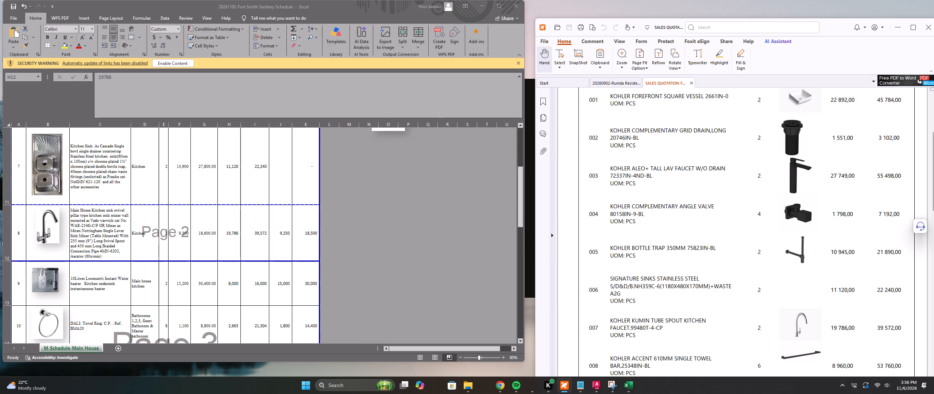
left_click(283, 228)
scroll(281, 206, "down", 2)
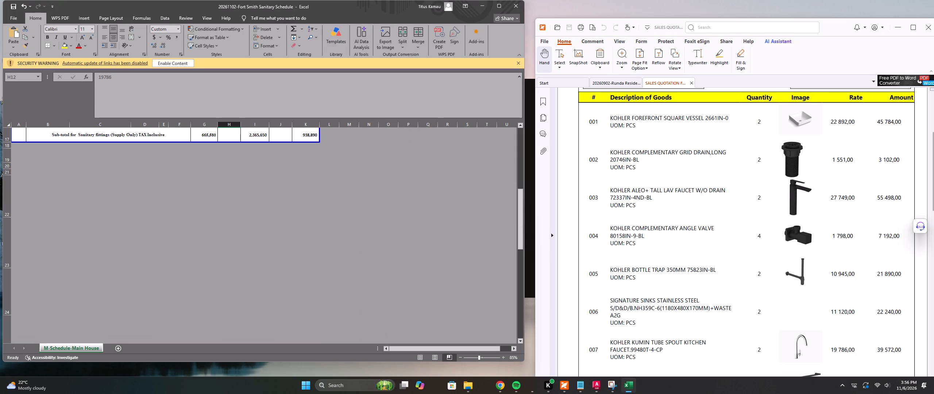
scroll(281, 206, "up", 1)
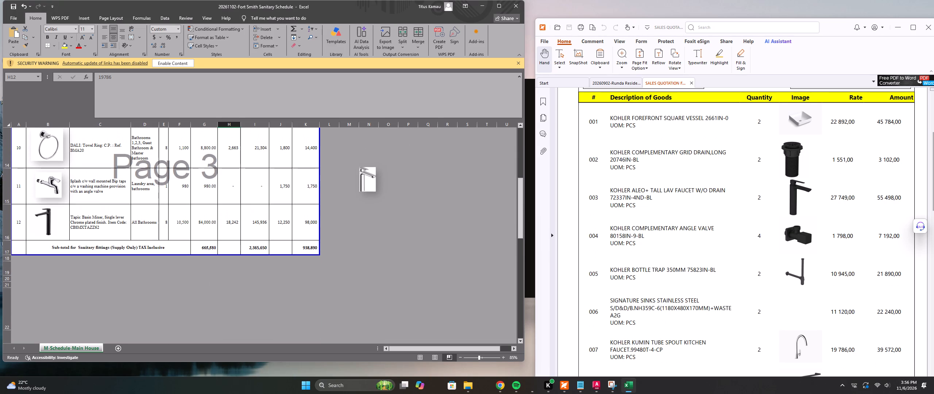
left_click(234, 229)
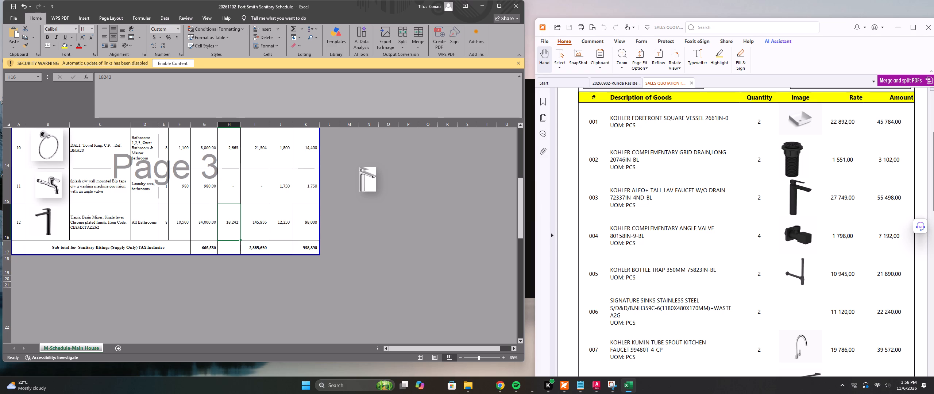
left_click(425, 172)
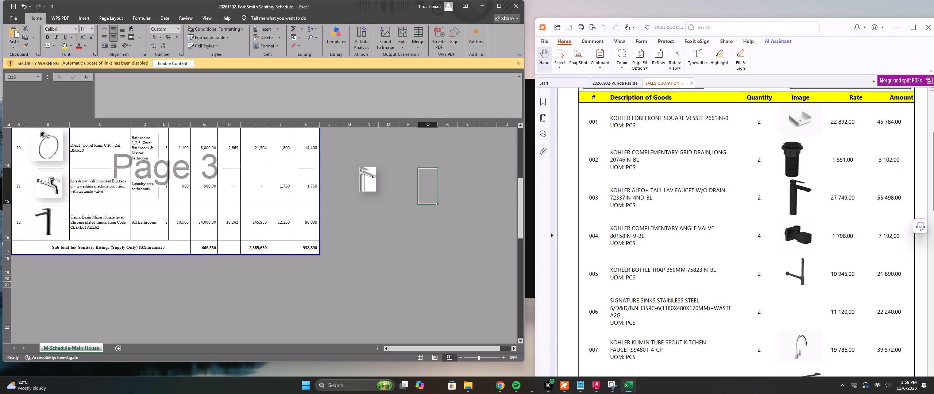
left_click(256, 220)
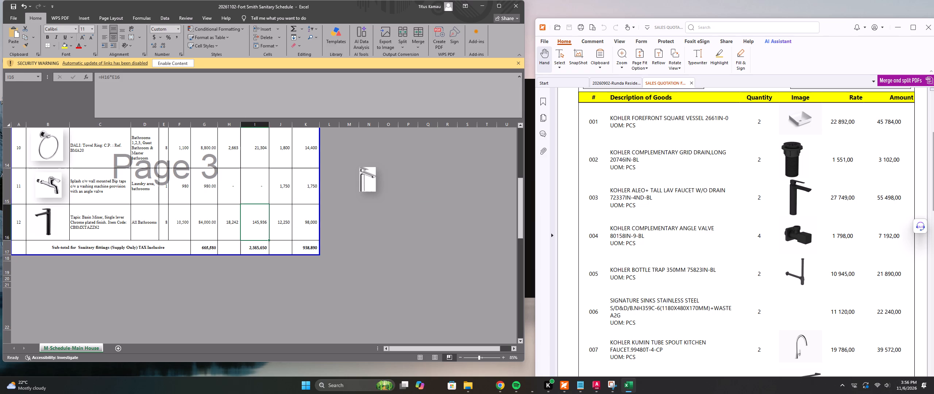
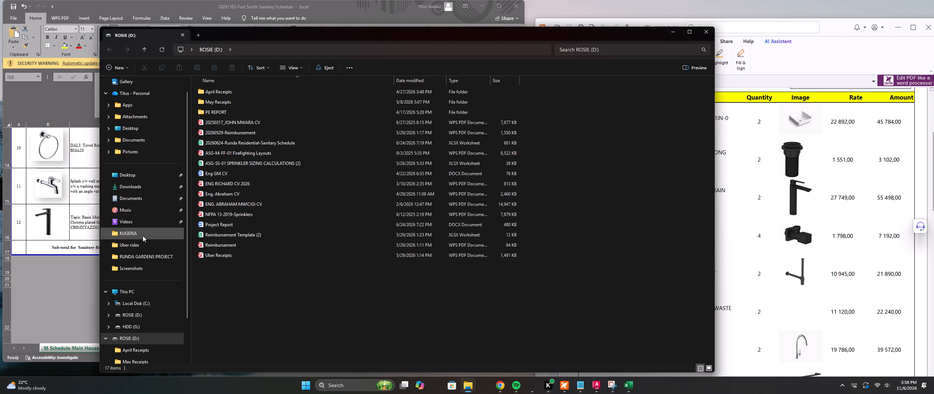
Move the Growth folder from the HDD (G:) drive to the root of the ROSIE (D:) drive.
double_click(141, 325)
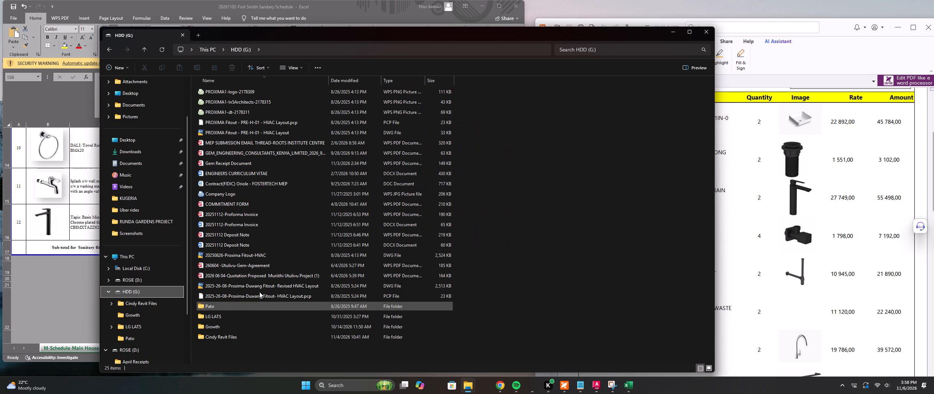
scroll(259, 279, "down", 5)
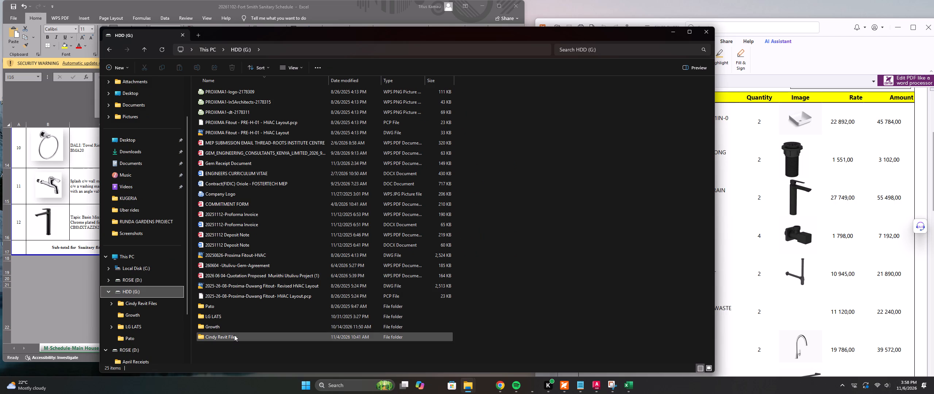
left_click(220, 326)
right_click(220, 326)
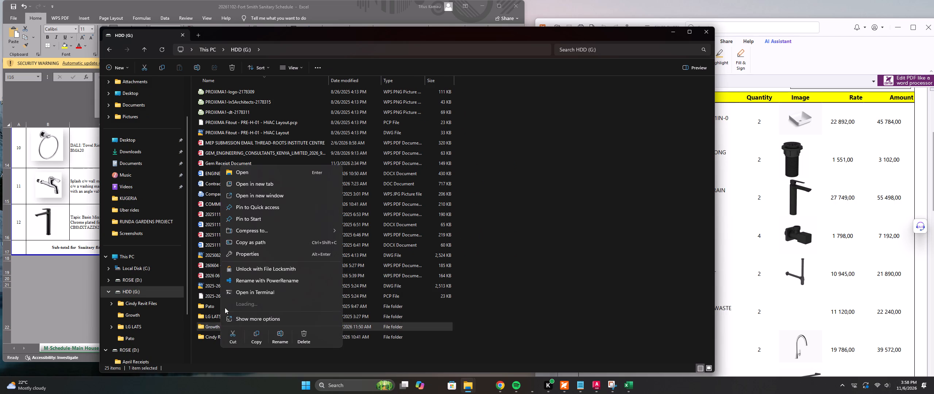
left_click(236, 337)
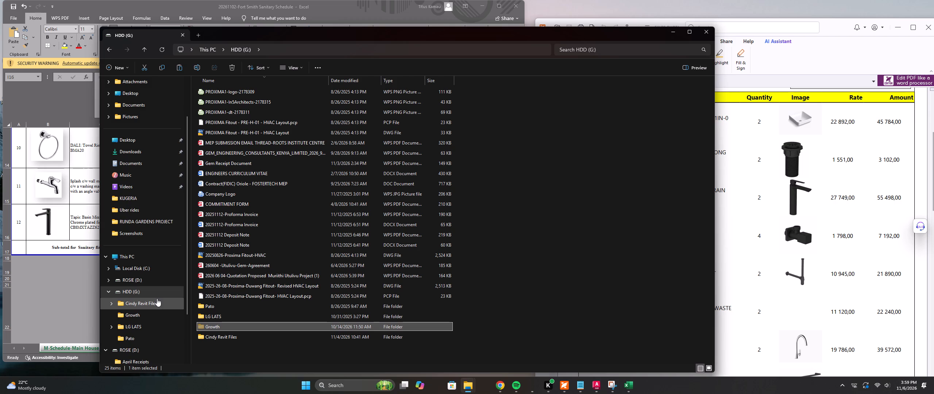
scroll(157, 296, "down", 2)
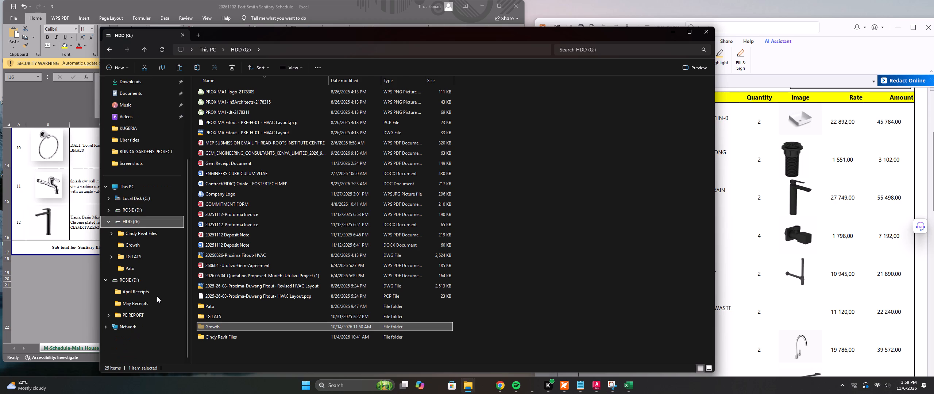
double_click(153, 281)
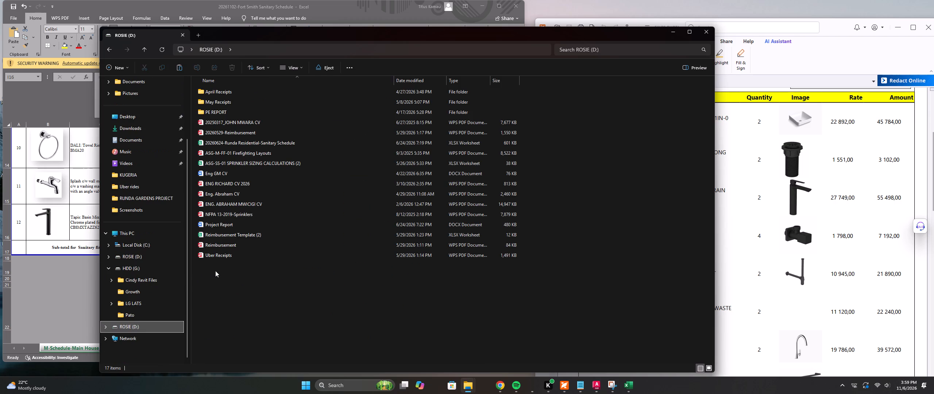
right_click(231, 268)
left_click(244, 277)
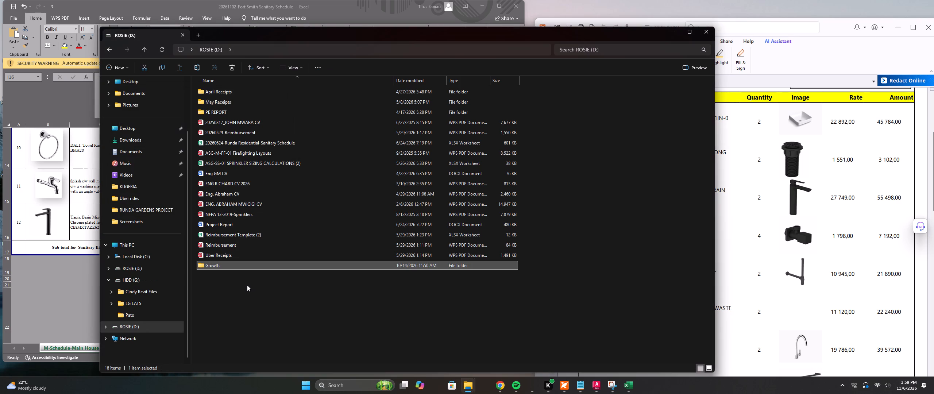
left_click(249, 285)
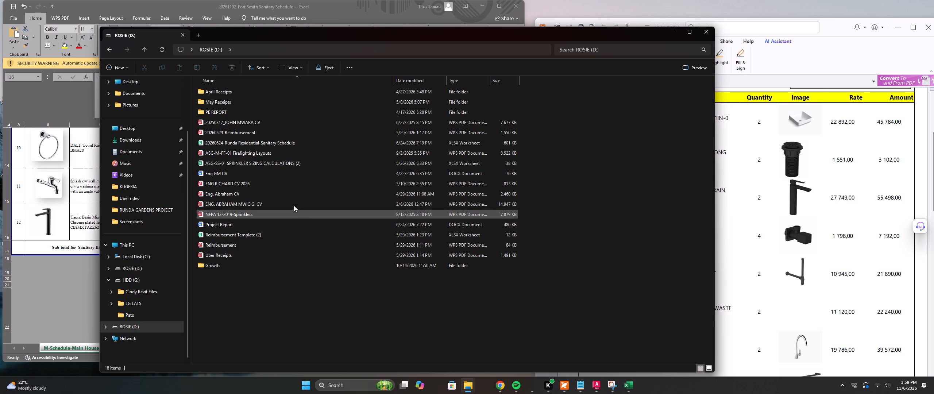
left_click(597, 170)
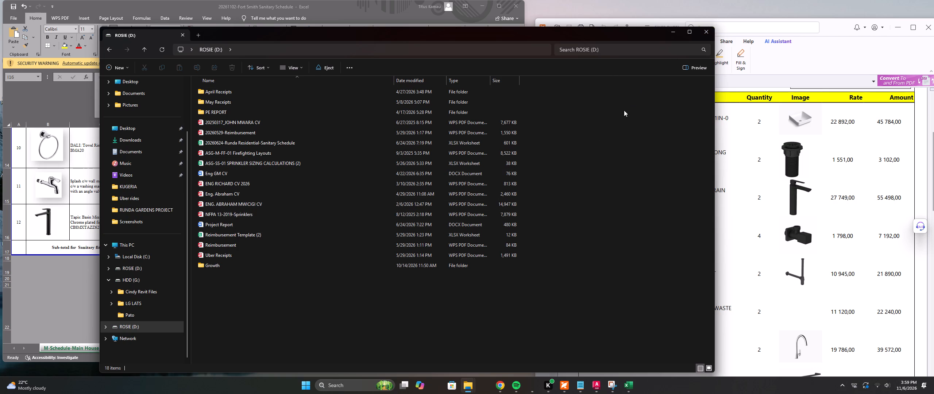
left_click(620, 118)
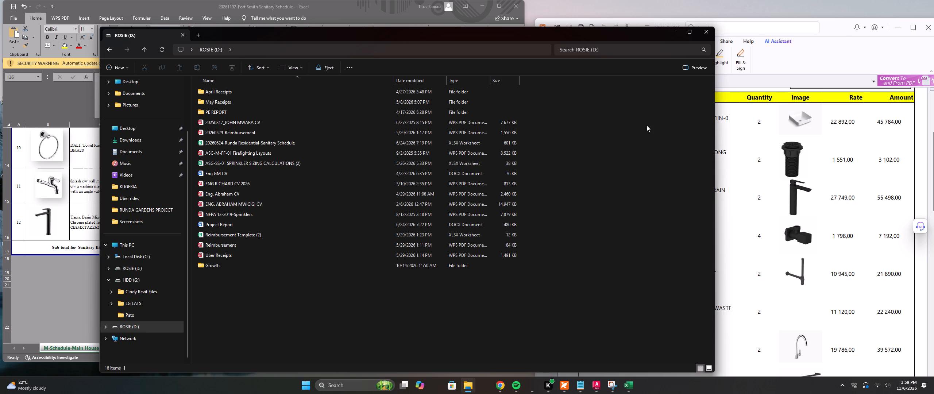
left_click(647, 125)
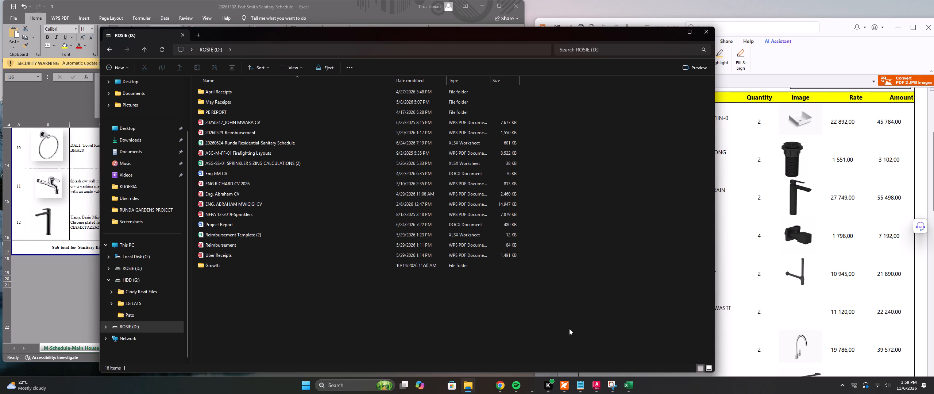
Safely eject the Disk 2.0 device that holds the ROSIE (D:) drive.
left_click(842, 388)
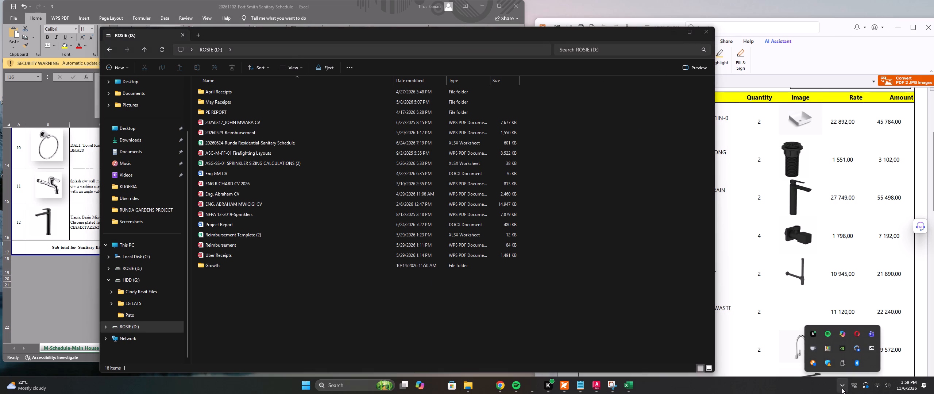
left_click(843, 363)
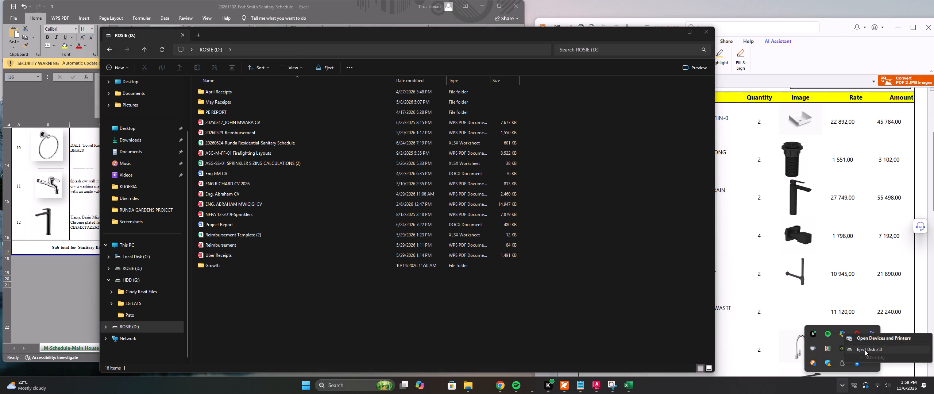
left_click(865, 349)
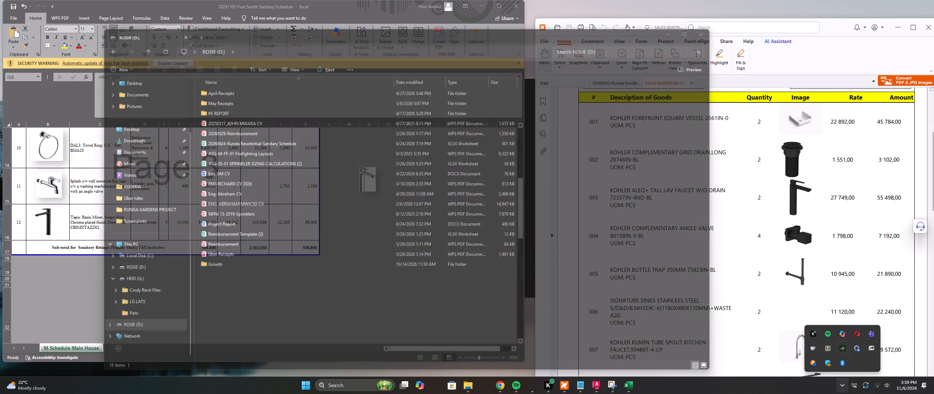
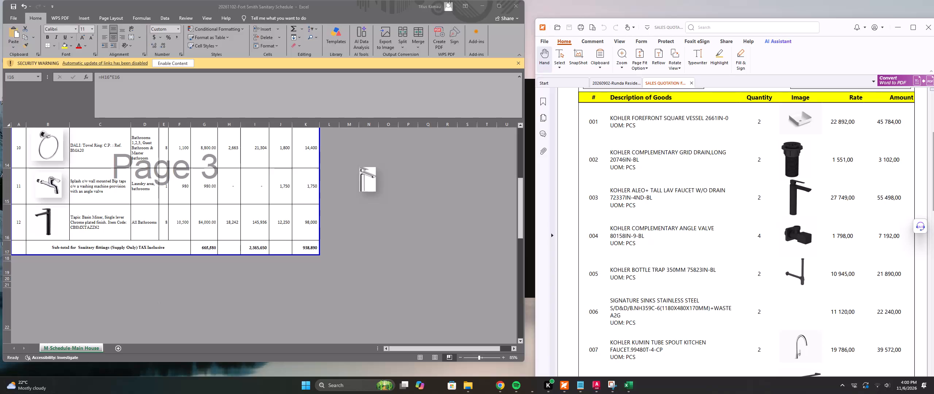
Switch to the Fort Smith sanitary schedule workbook in Excel and save it.
left_click(452, 216)
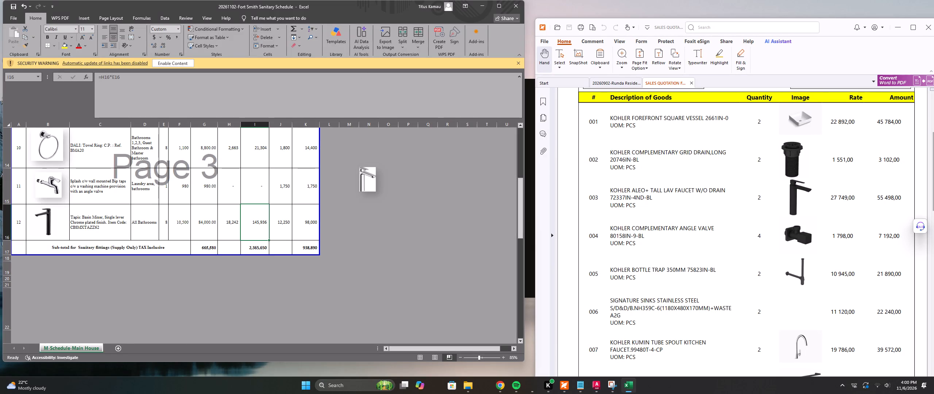
key("ctrl+s")
Review the schedule's items and rates, including the red-filled Ideal Ceramics rates for the shower mixer and towel rail.
scroll(437, 236, "up", 1)
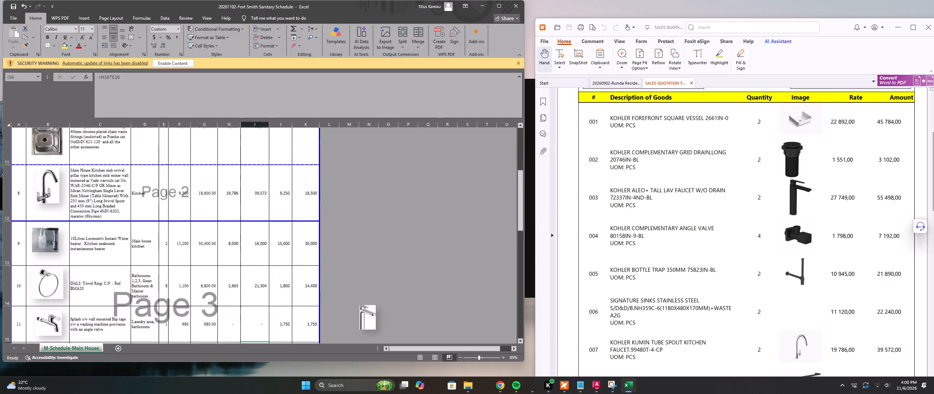
scroll(437, 236, "up", 1)
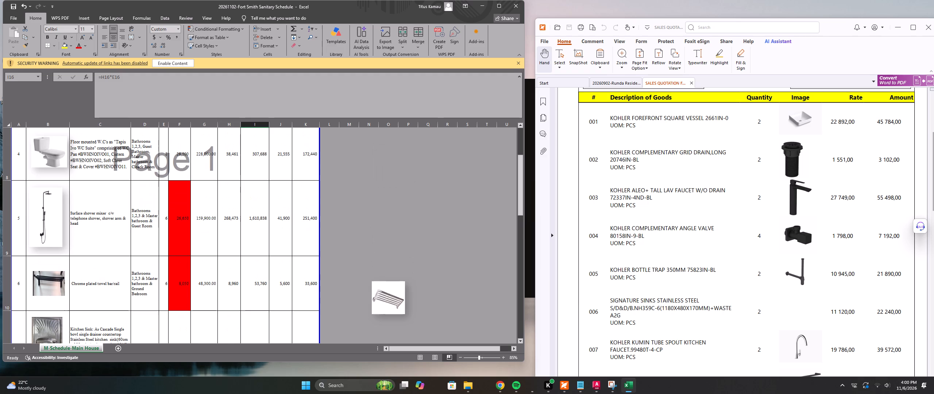
left_click(181, 219)
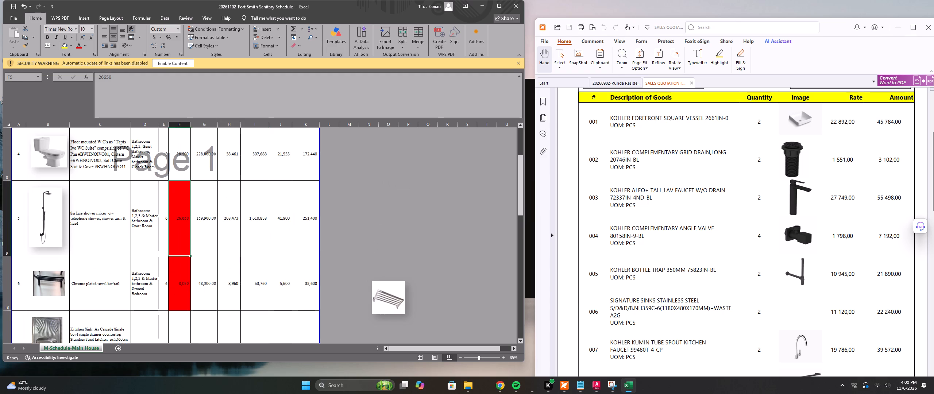
left_click(186, 198)
left_click(443, 240)
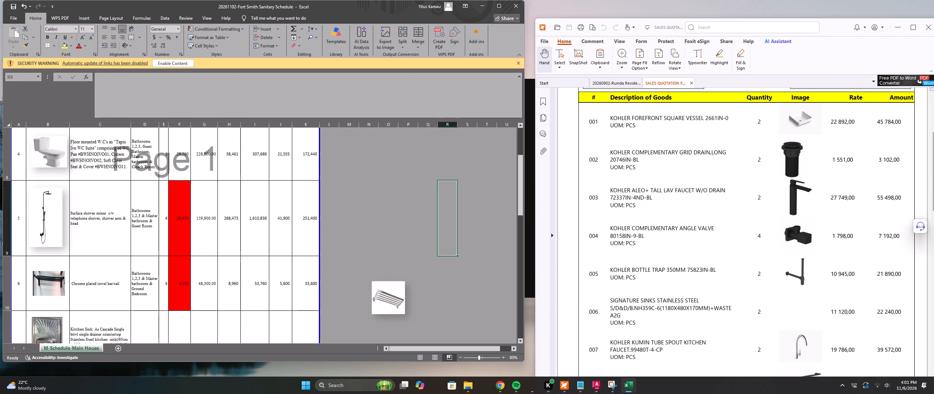
left_click(185, 272)
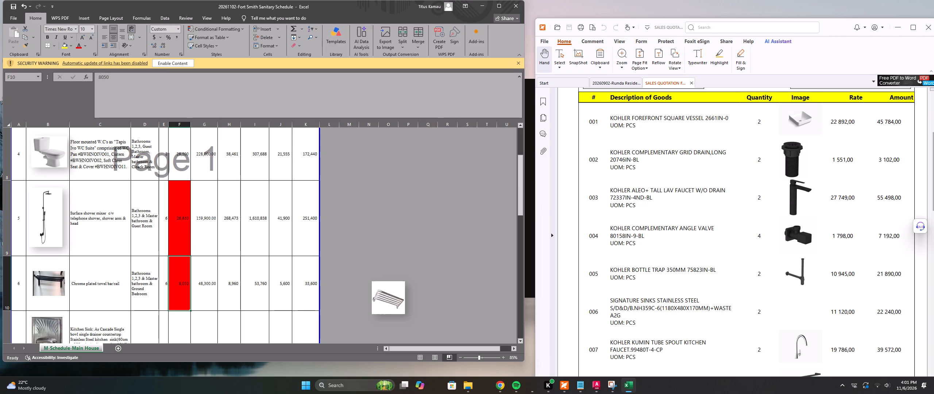
scroll(189, 255, "up", 3)
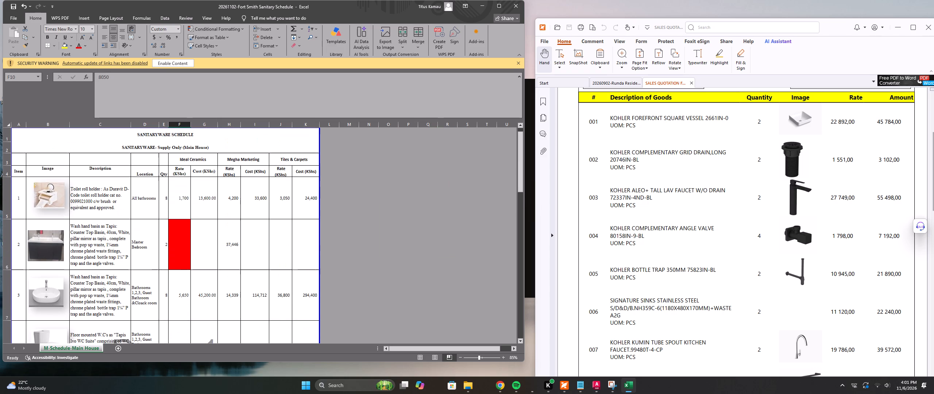
scroll(126, 197, "down", 5)
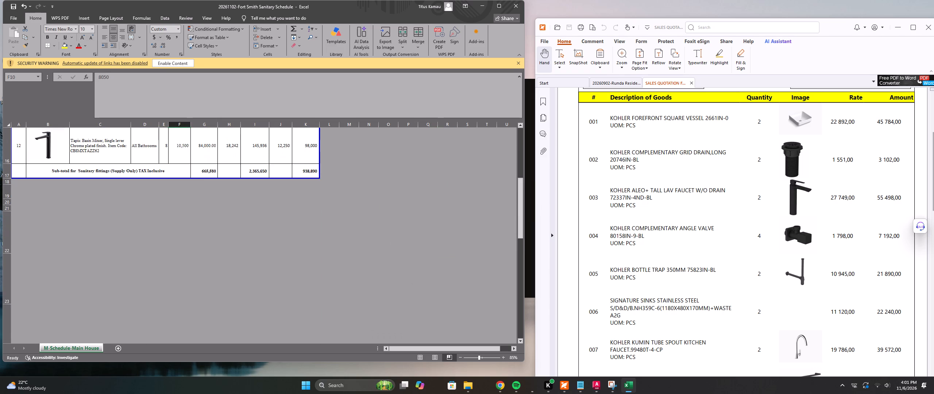
scroll(126, 197, "up", 2)
scroll(126, 197, "down", 1)
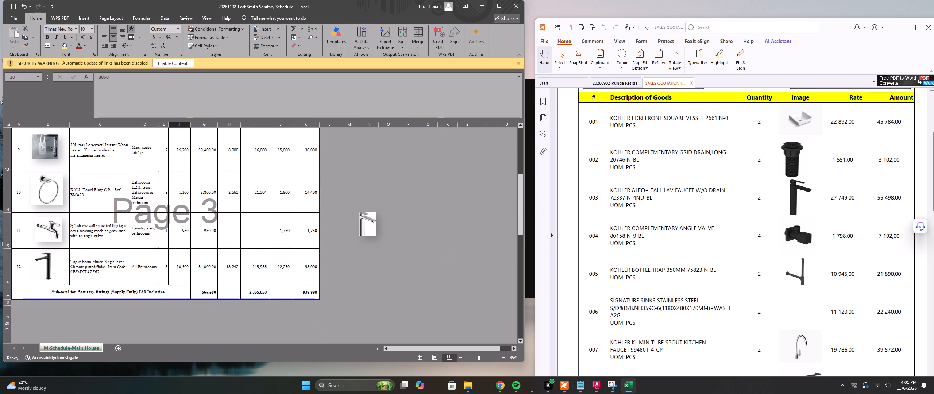
left_click(407, 209)
scroll(301, 198, "up", 4)
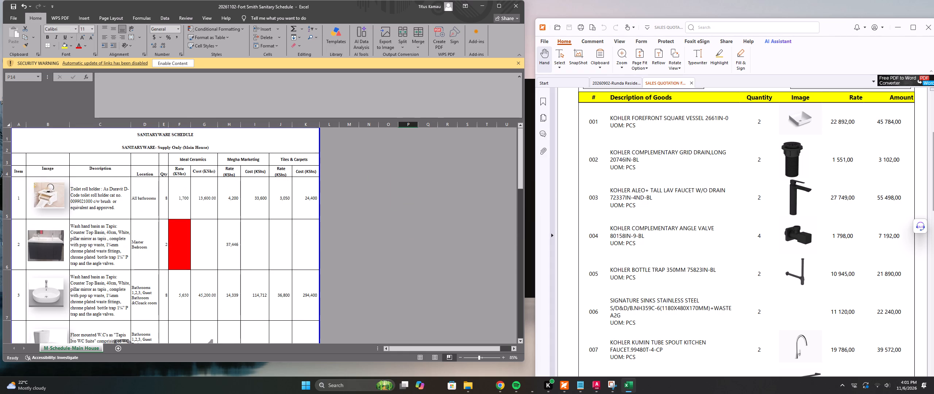
Bring up the emailed FORT SMITH.pdf quotation in Chrome beside the 06 November quotation, and read through the newer one's items.
left_click(502, 387)
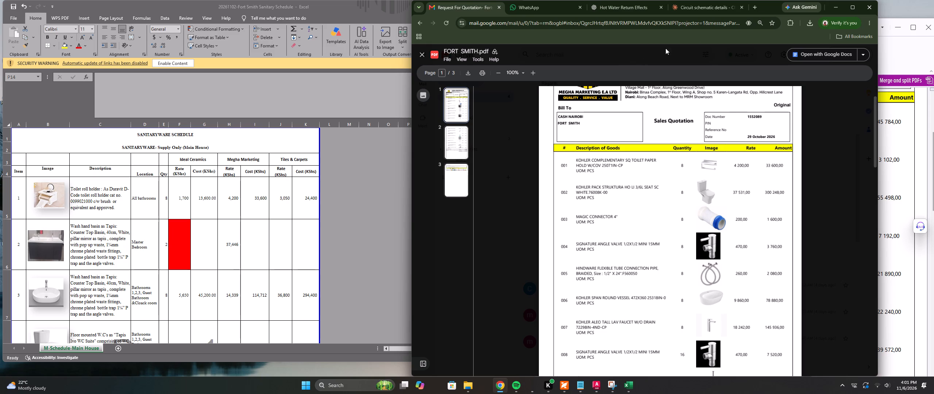
left_click_drag(773, 6, 458, 15)
left_click(812, 184)
scroll(813, 183, "down", 4)
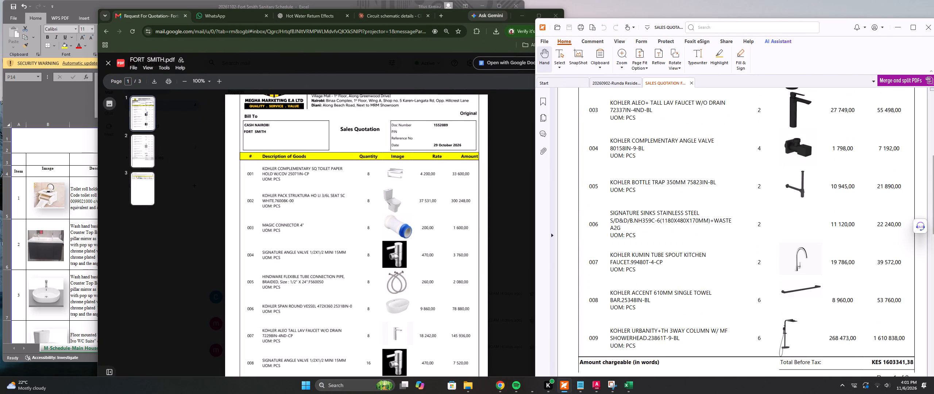
scroll(814, 183, "down", 4)
scroll(814, 183, "up", 4)
scroll(814, 183, "down", 1)
scroll(813, 183, "up", 6)
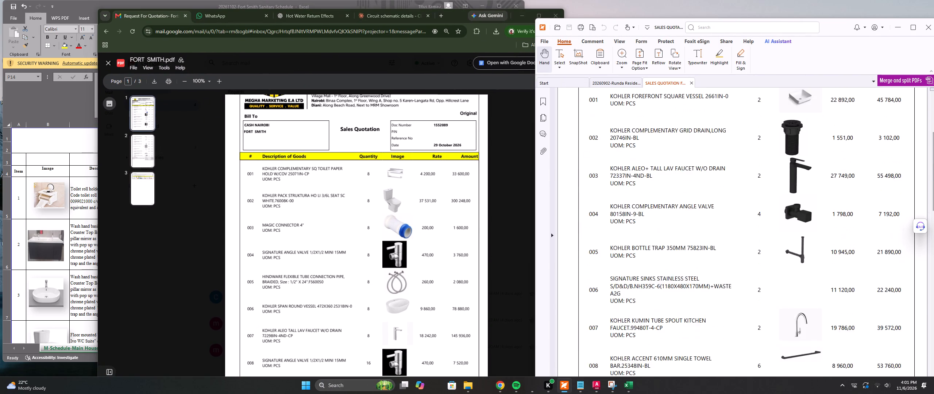
scroll(813, 183, "up", 5)
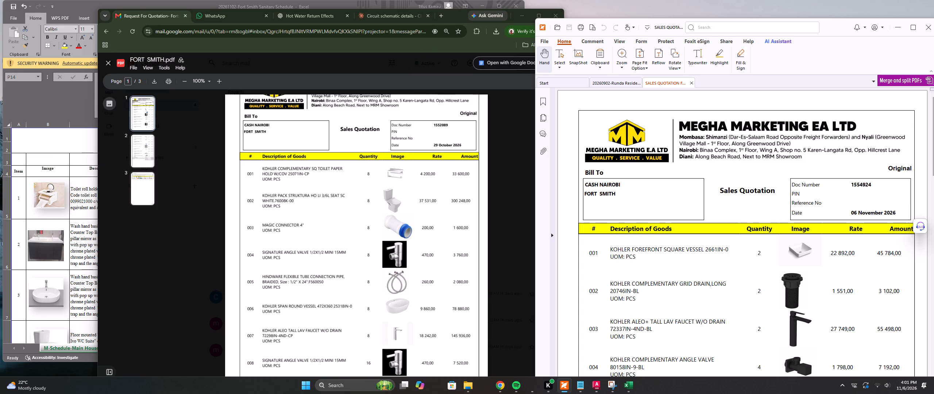
scroll(494, 216, "up", 1)
Examine the item rates in the 29 October Megha Marketing quotation and compare them with the 06 November quotation.
scroll(493, 208, "down", 4)
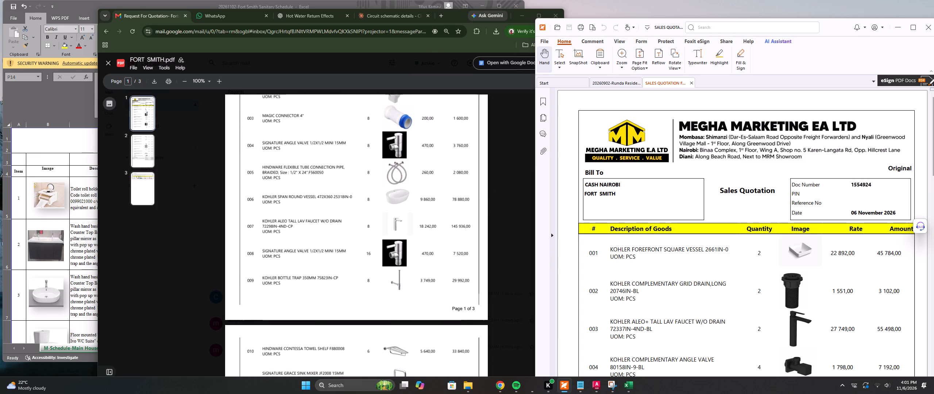
scroll(417, 213, "up", 4)
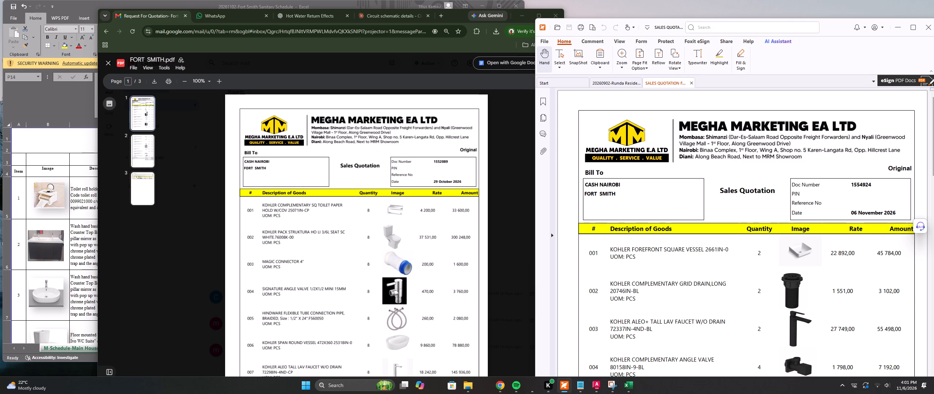
scroll(417, 213, "up", 3)
scroll(417, 213, "down", 3)
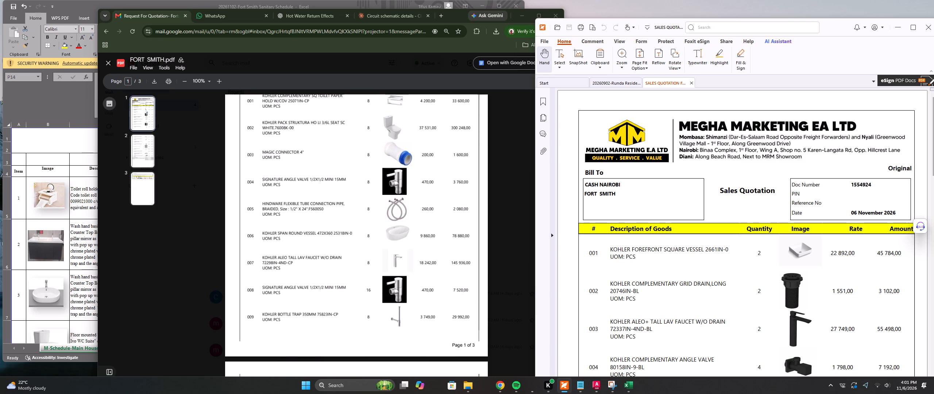
scroll(438, 246, "down", 3)
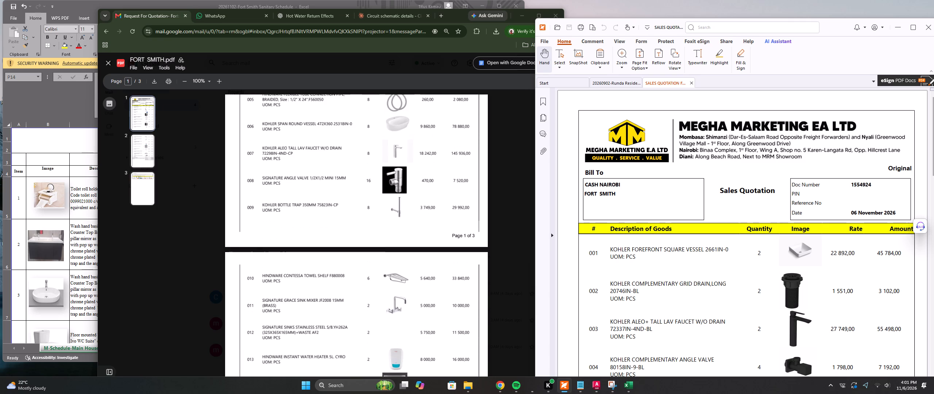
scroll(438, 246, "down", 3)
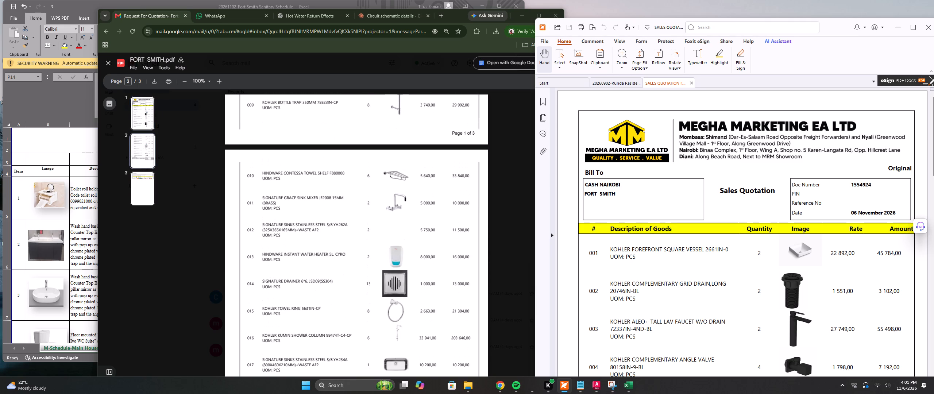
scroll(436, 243, "down", 3)
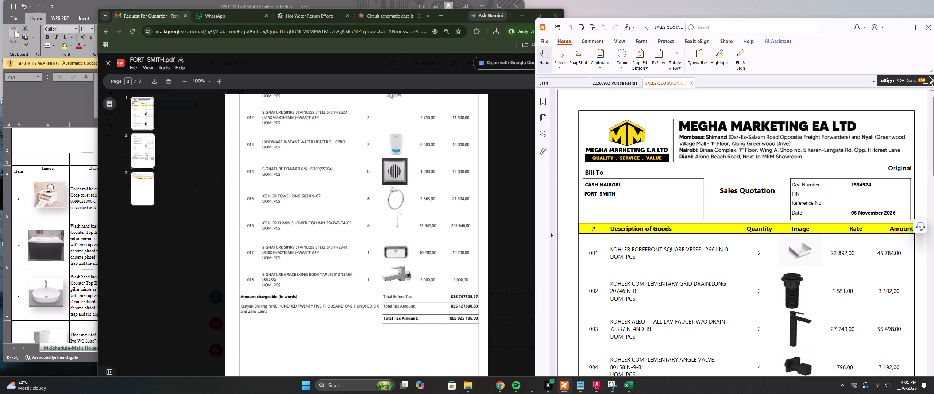
scroll(440, 246, "up", 9)
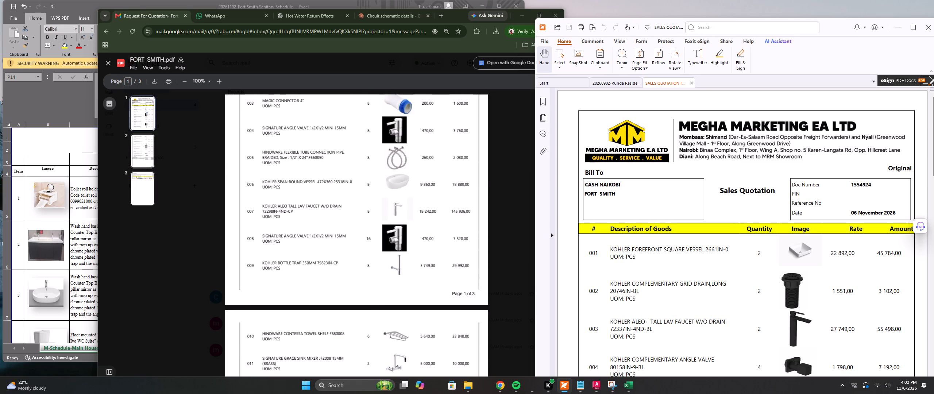
scroll(440, 246, "up", 1)
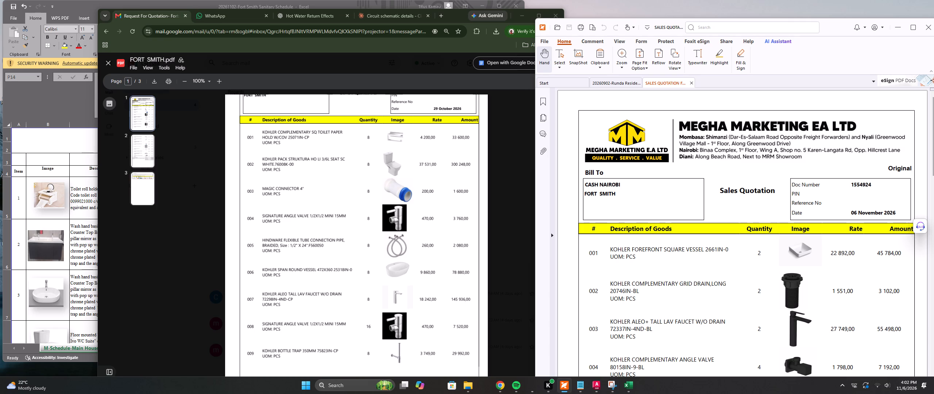
scroll(856, 305, "down", 1)
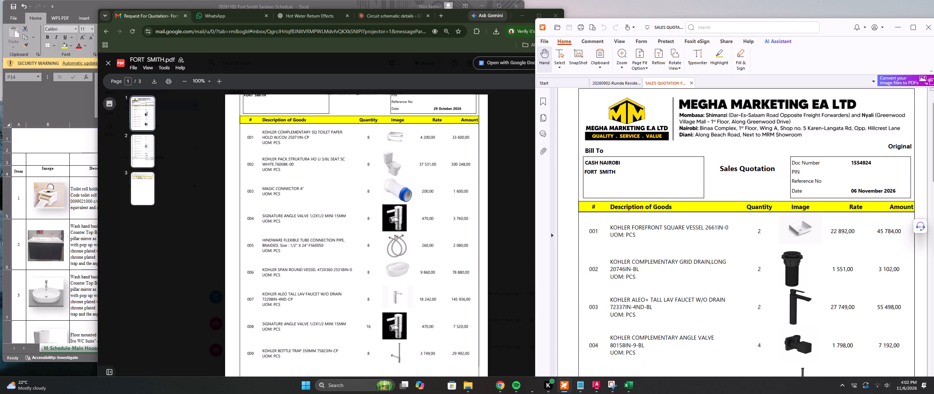
scroll(858, 283, "down", 1)
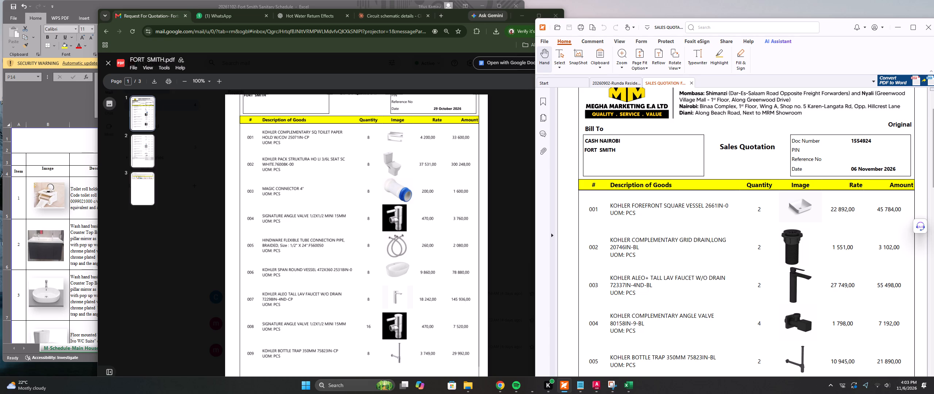
With the older quotation kept beside the Excel schedule, set the Megha Marketing rate for the item 3 wash hand basin to 24,414.
left_click(458, 15)
left_click_drag(458, 15, 650, 44)
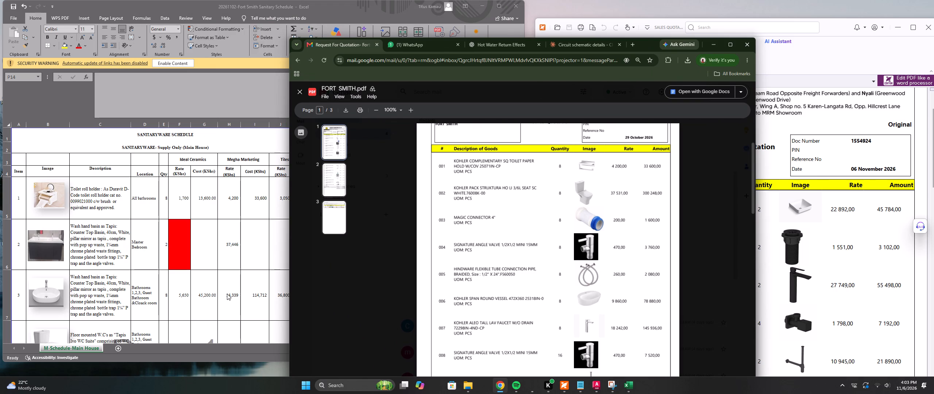
left_click_drag(650, 45, 729, 20)
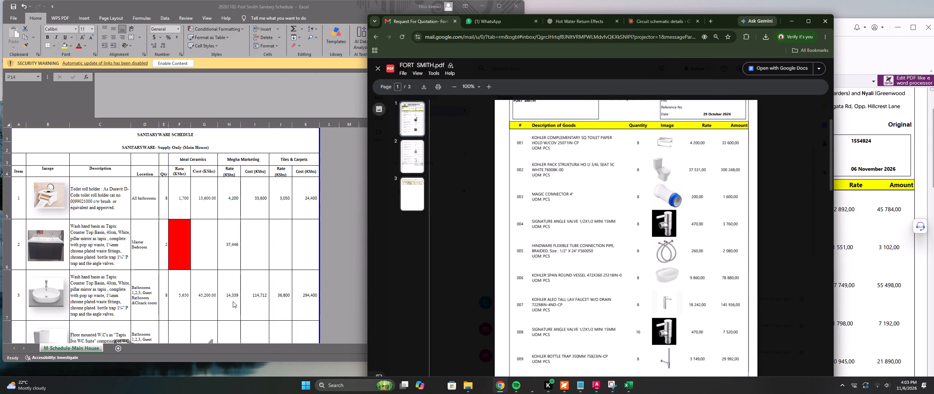
left_click(233, 299)
left_click(233, 299)
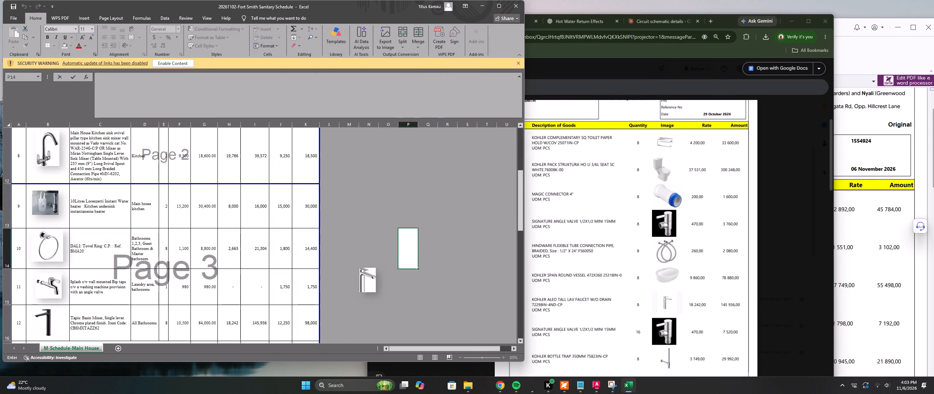
scroll(225, 228, "up", 2)
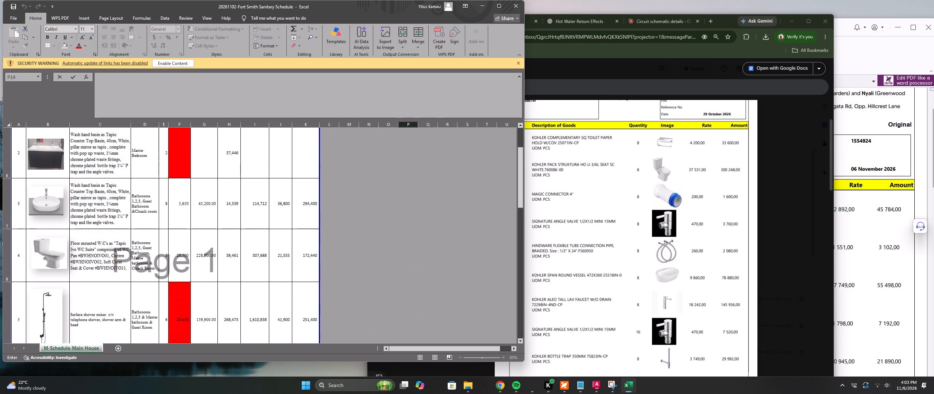
left_click(235, 214)
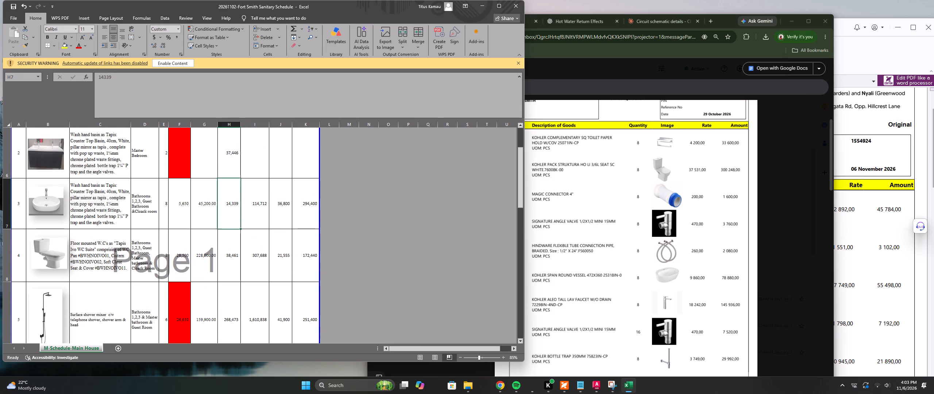
scroll(234, 214, "up", 2)
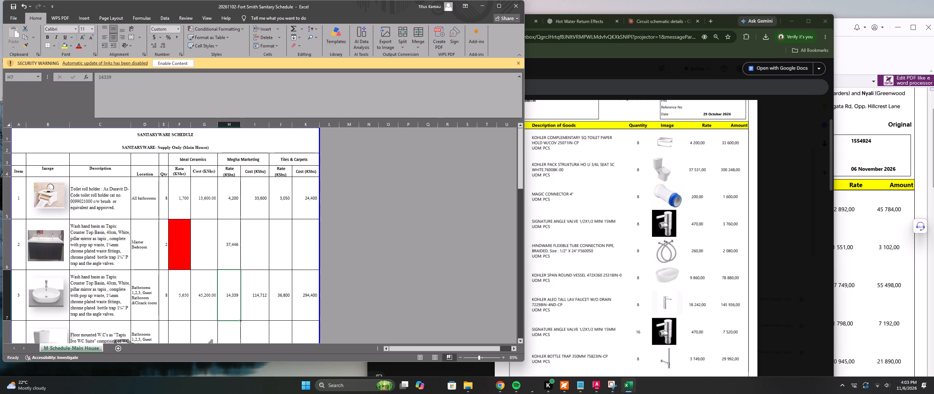
type("21")
key("BackSpace")
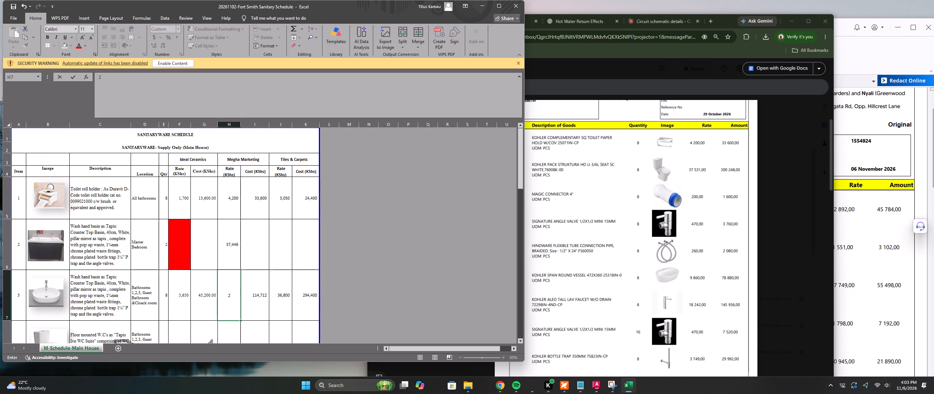
key("4")
type("414")
left_click(414, 227)
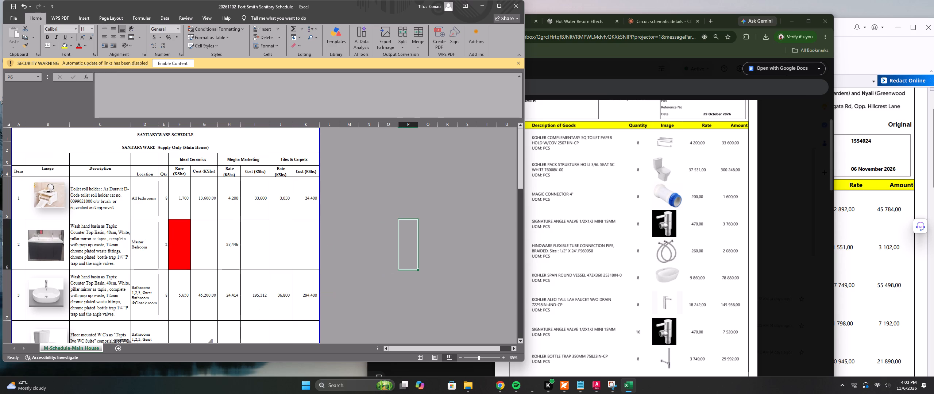
Set the quantity of the item 3 wash hand basin to 6.
left_click(164, 288)
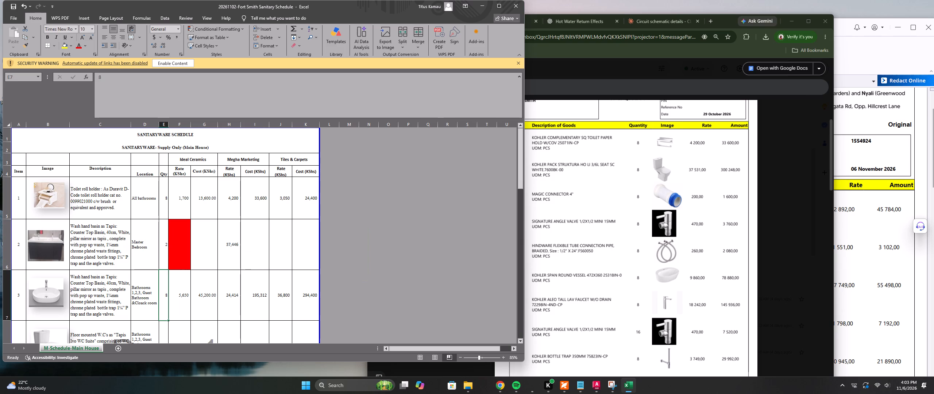
key("6")
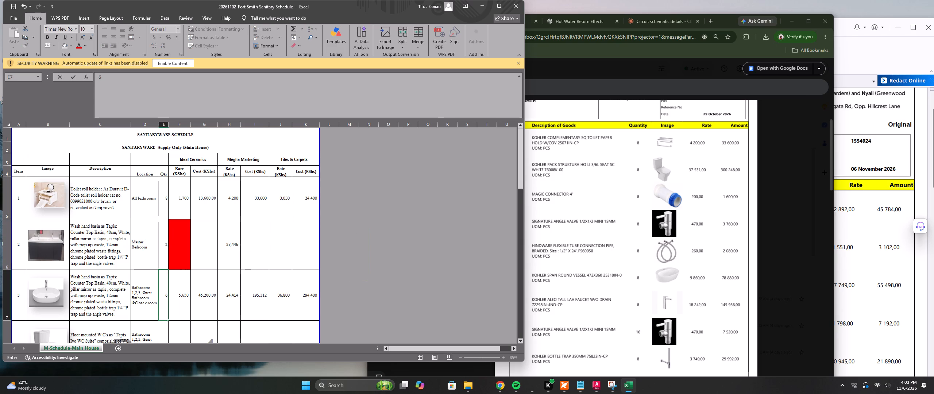
key("Return")
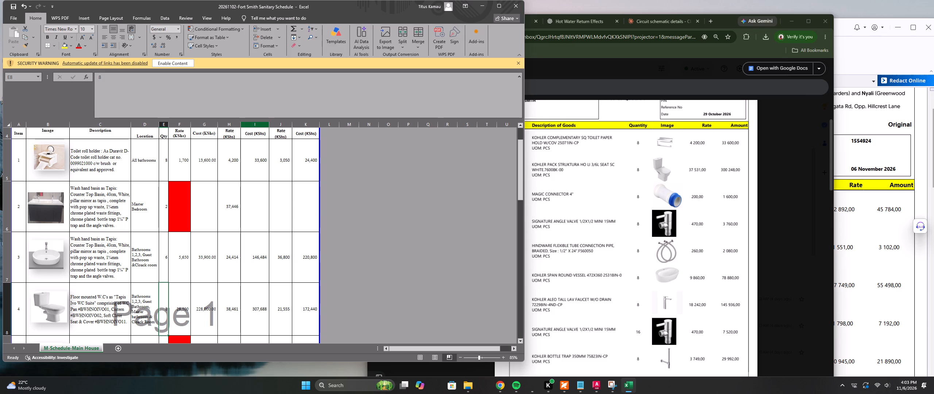
Fill the Megha Marketing cost formula from the item 1 toilet roll holder down to the item 2 wash hand basin.
scroll(275, 244, "up", 1)
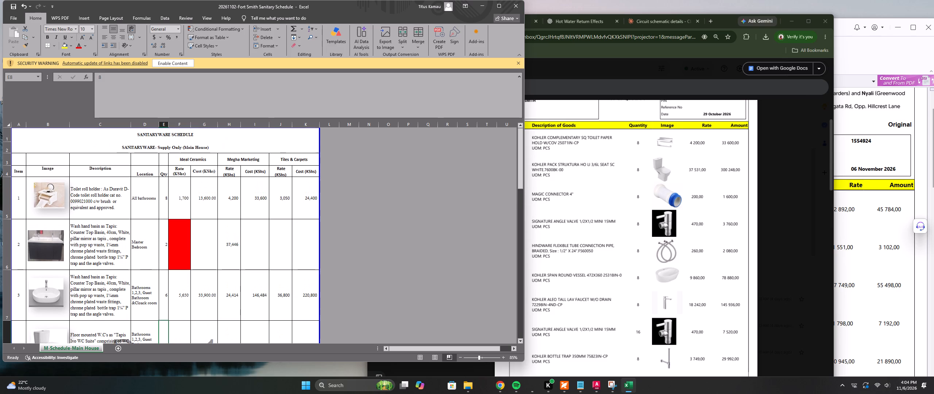
left_click(258, 249)
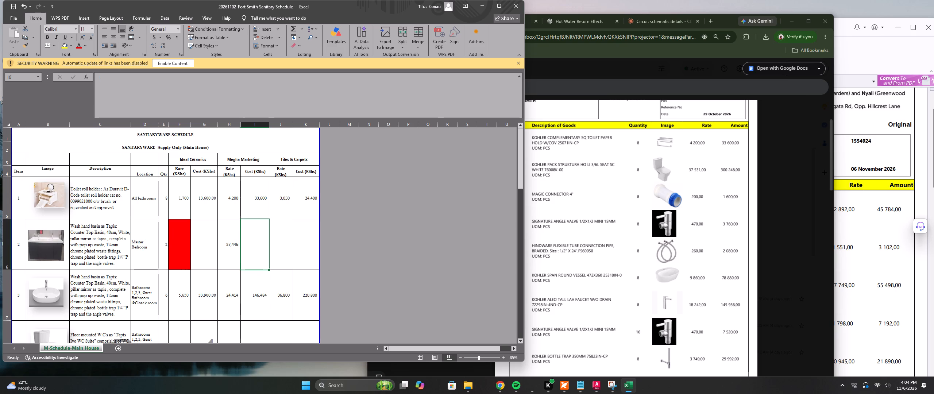
double_click(257, 202)
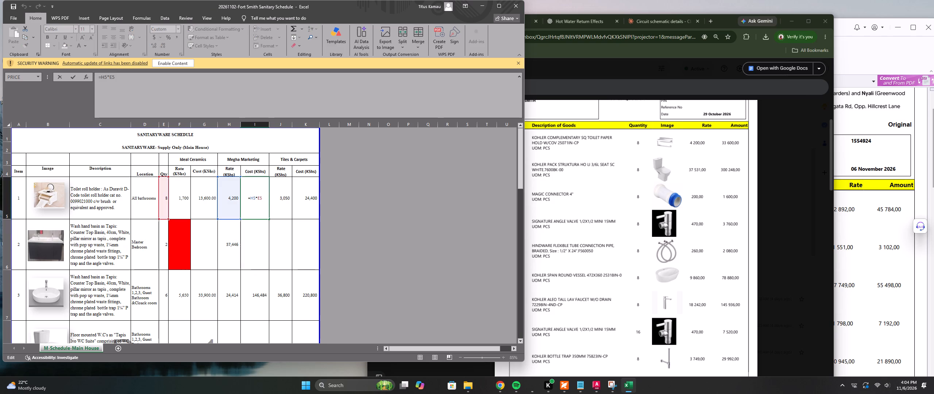
left_click(276, 237)
left_click(259, 208)
left_click_drag(269, 219, 269, 222)
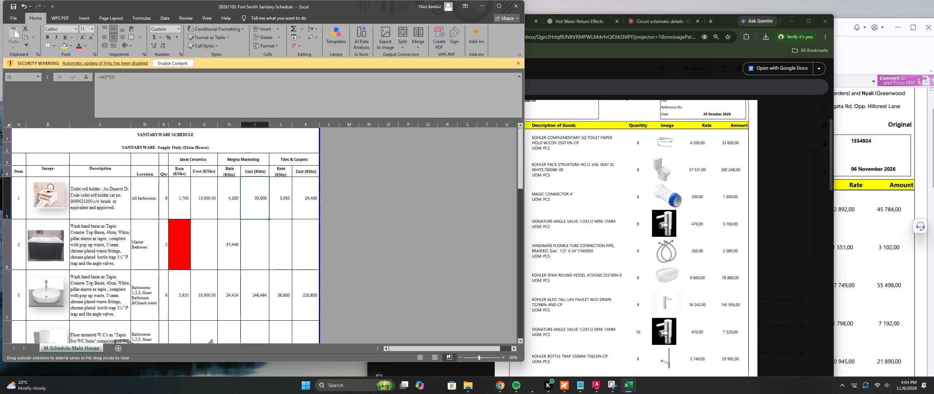
left_click_drag(269, 222, 265, 266)
left_click(302, 232)
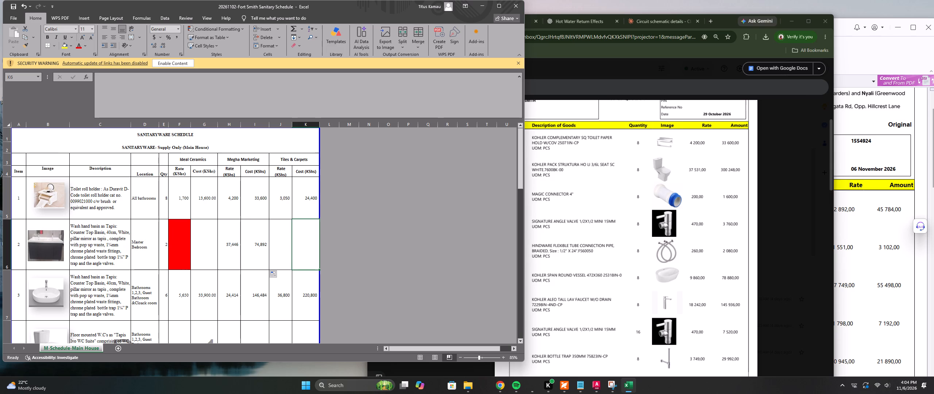
double_click(252, 248)
left_click(305, 243)
Inspect the Megha Marketing subtotal formula and the range of item costs it covers.
scroll(262, 223, "down", 5)
scroll(262, 223, "up", 1)
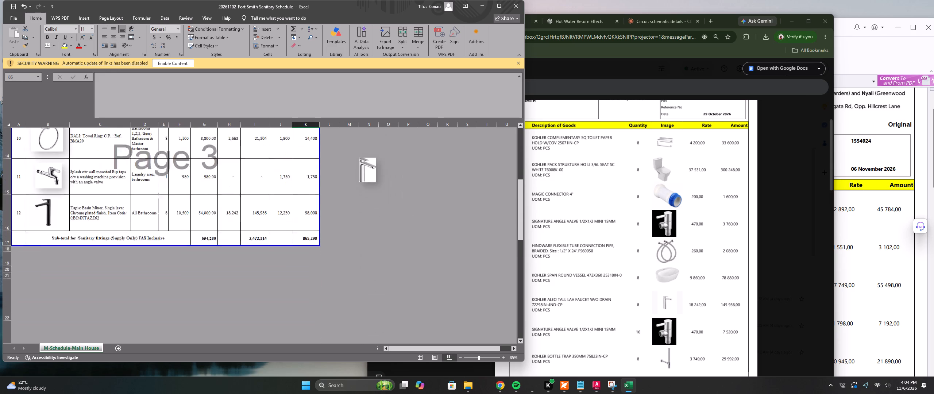
double_click(254, 294)
scroll(256, 287, "up", 5)
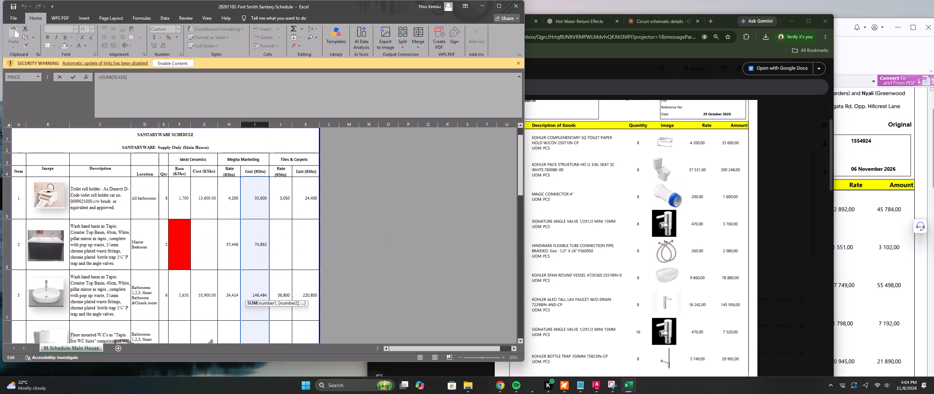
left_click(435, 260)
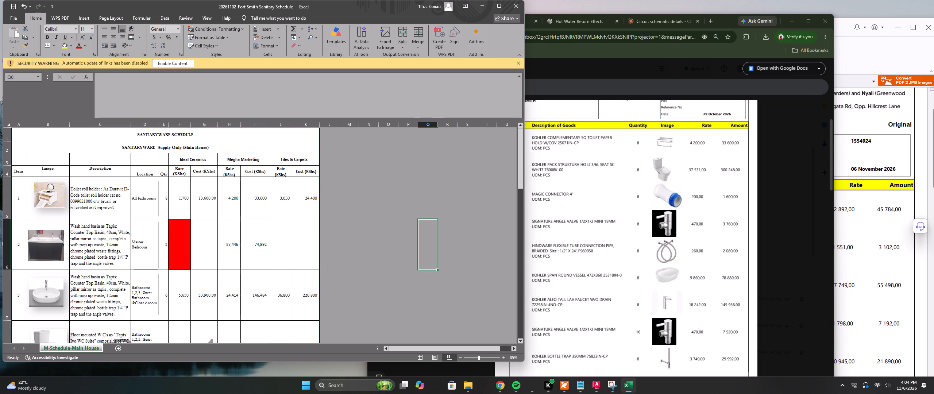
left_click(408, 194)
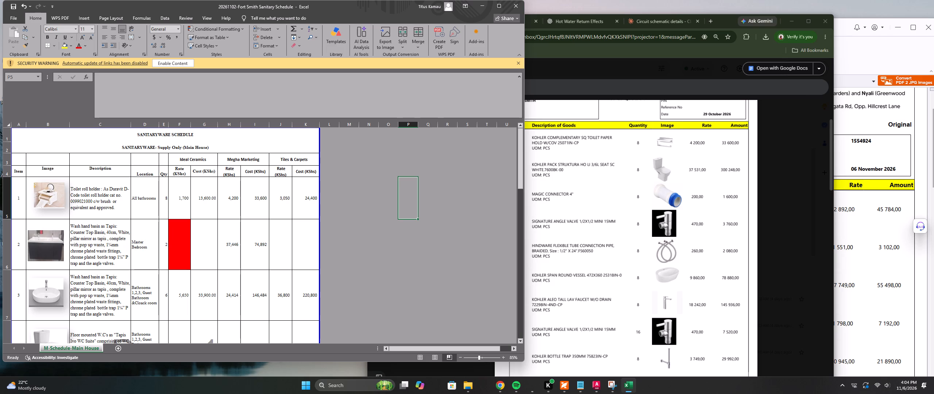
left_click(339, 235)
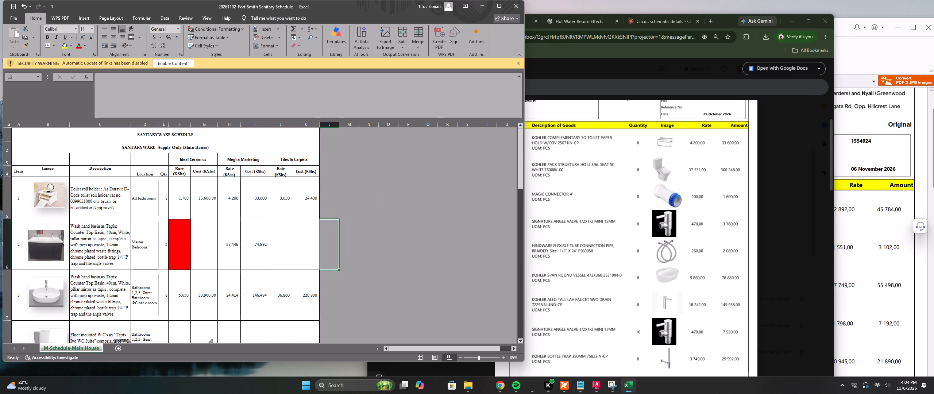
Examine the Megha Marketing rates for the shower mixer, towel rail and kitchen items against the 06 November quotation.
scroll(252, 242, "down", 1)
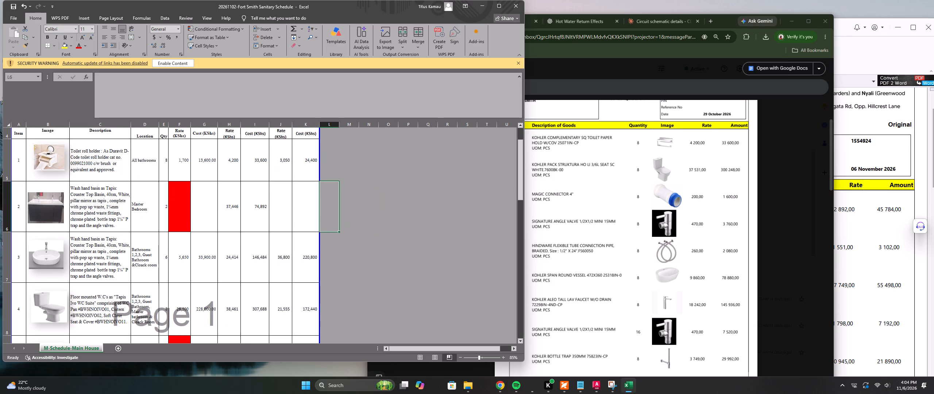
scroll(252, 242, "down", 1)
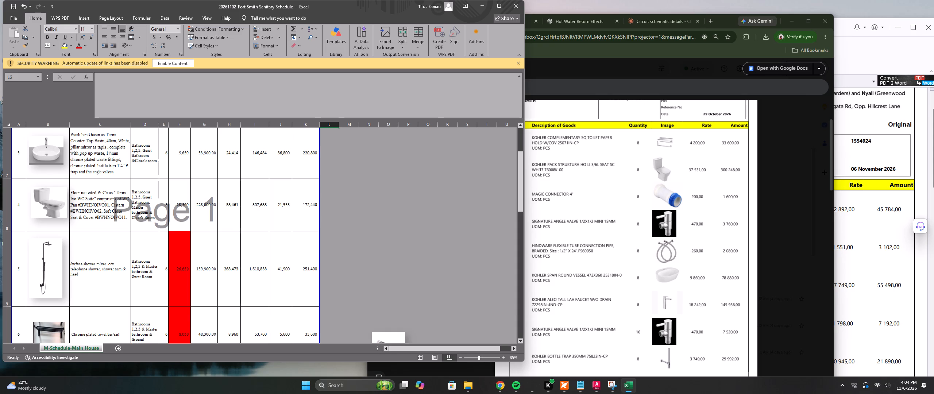
left_click(236, 287)
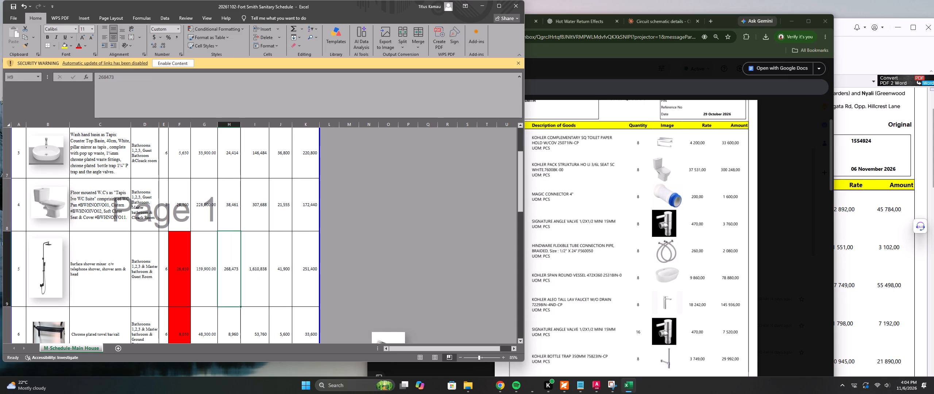
left_click(339, 267)
scroll(278, 250, "down", 1)
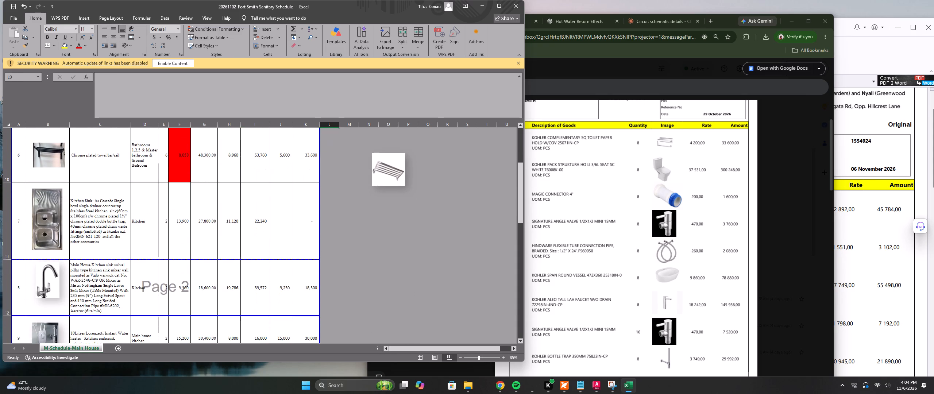
scroll(278, 250, "up", 1)
scroll(257, 276, "down", 1)
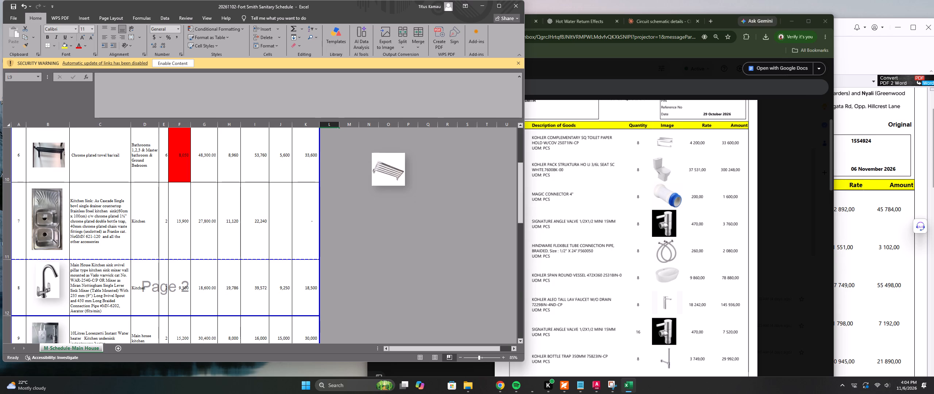
left_click(874, 227)
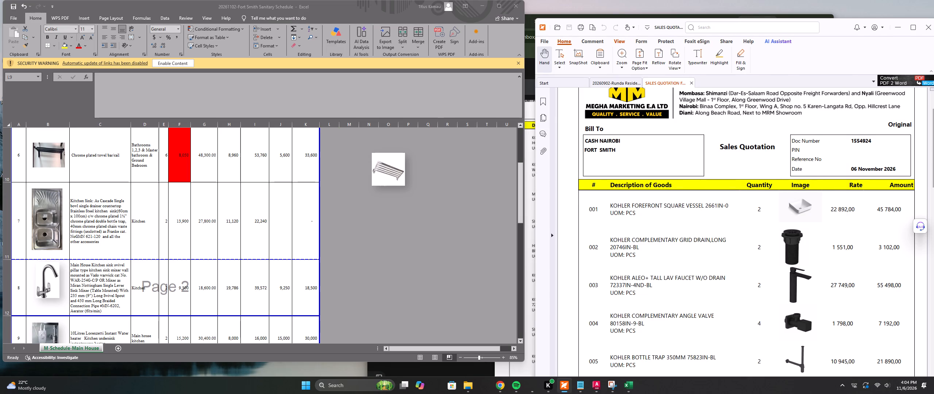
scroll(853, 223, "down", 7)
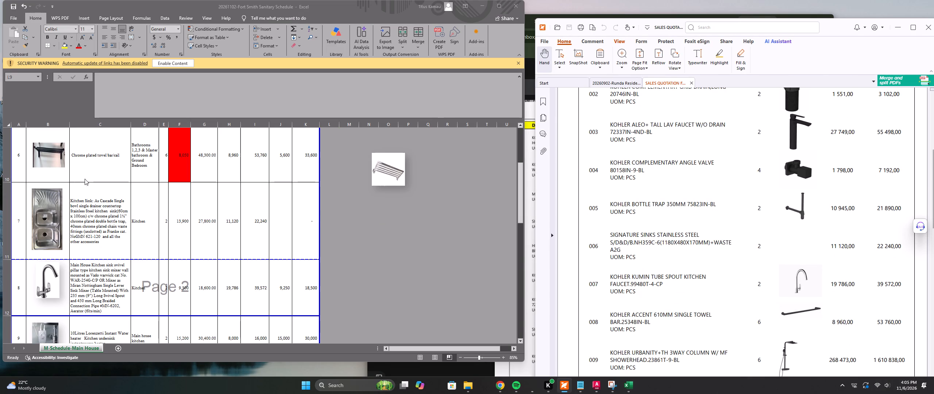
left_click(377, 210)
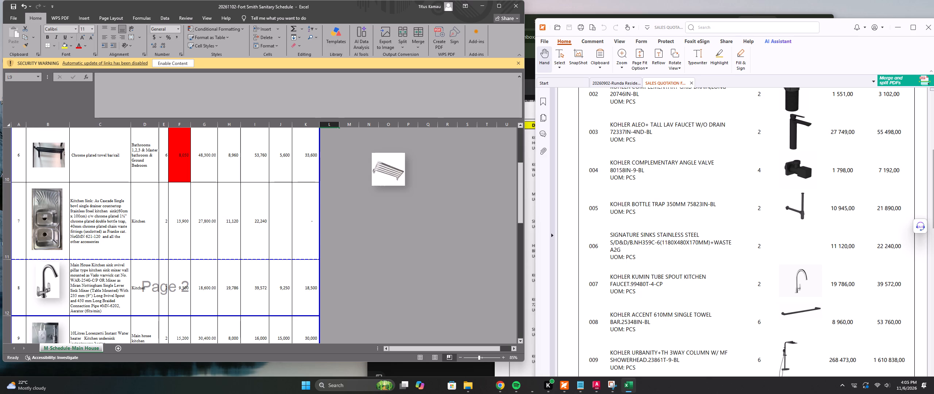
Bring the 06 November quotation back beside the schedule and compare its items with the kitchen sink and remaining Megha Marketing rates.
left_click(900, 26)
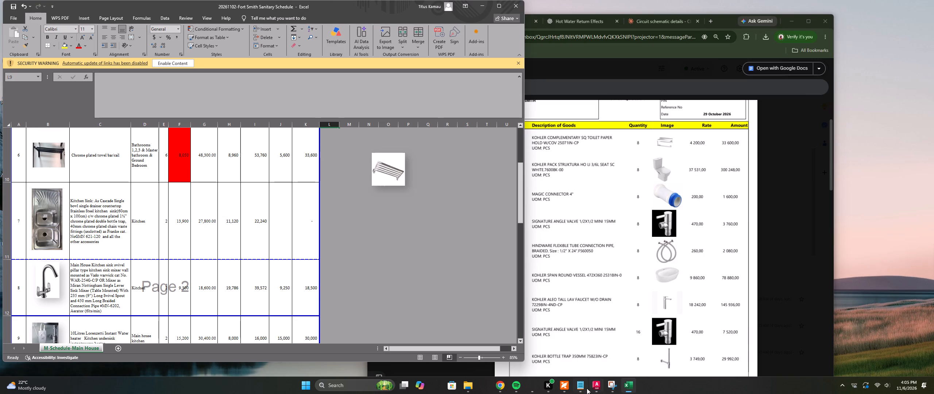
left_click(503, 387)
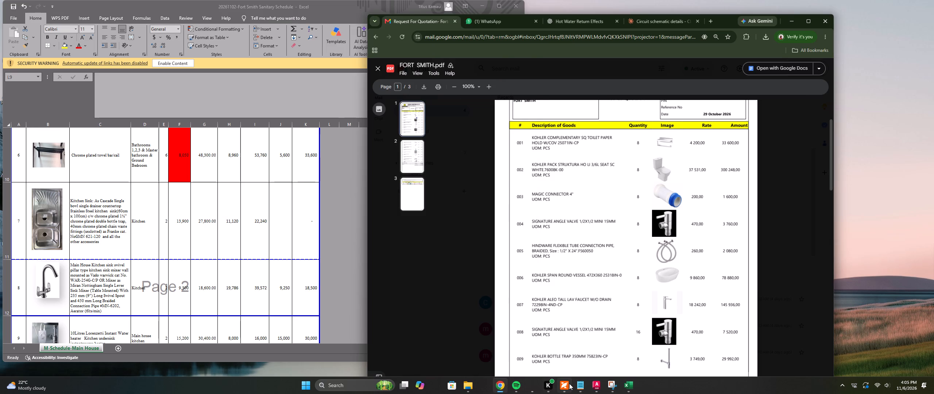
left_click(567, 384)
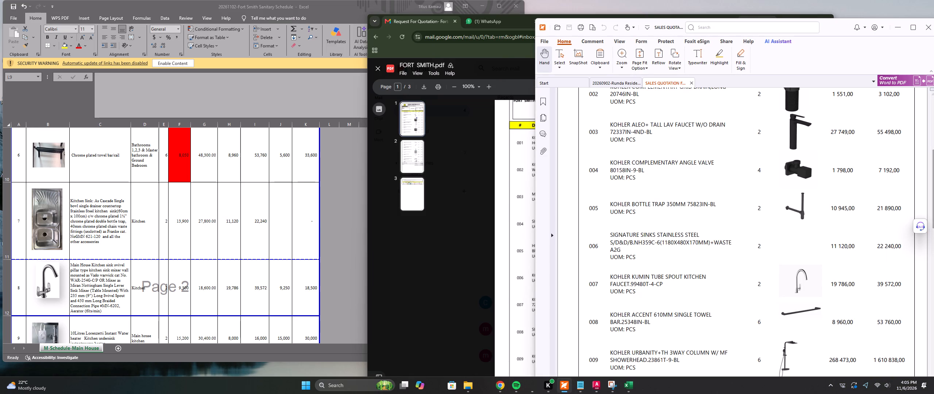
scroll(775, 193, "up", 3)
scroll(775, 193, "down", 2)
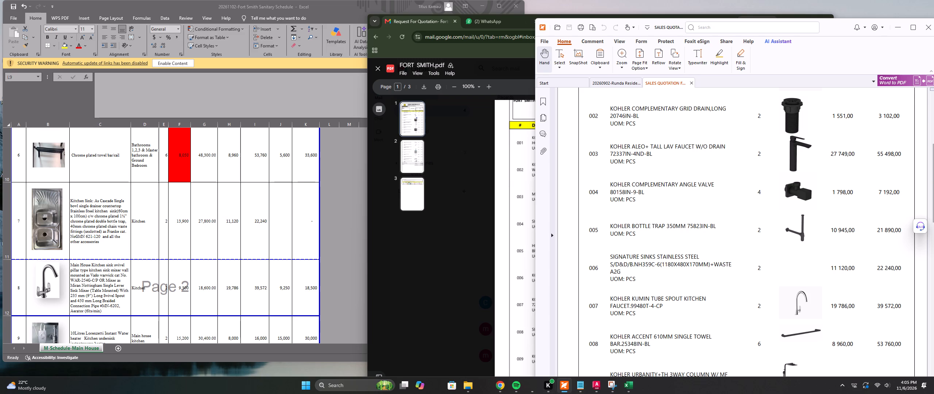
scroll(267, 207, "down", 1)
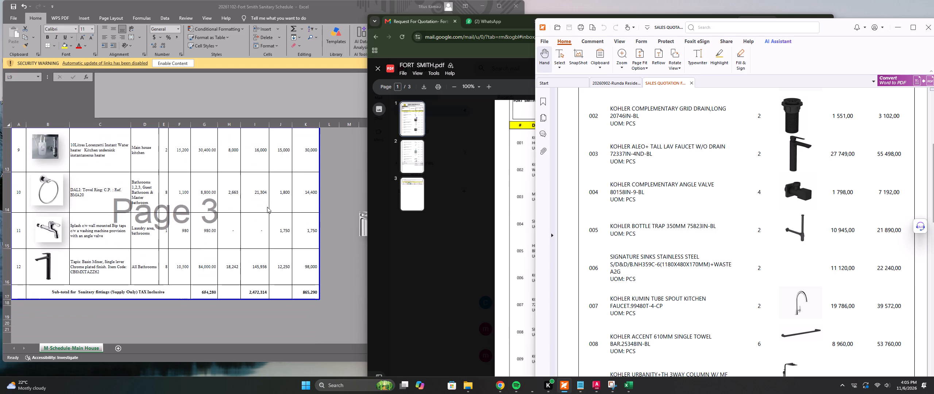
scroll(267, 207, "up", 1)
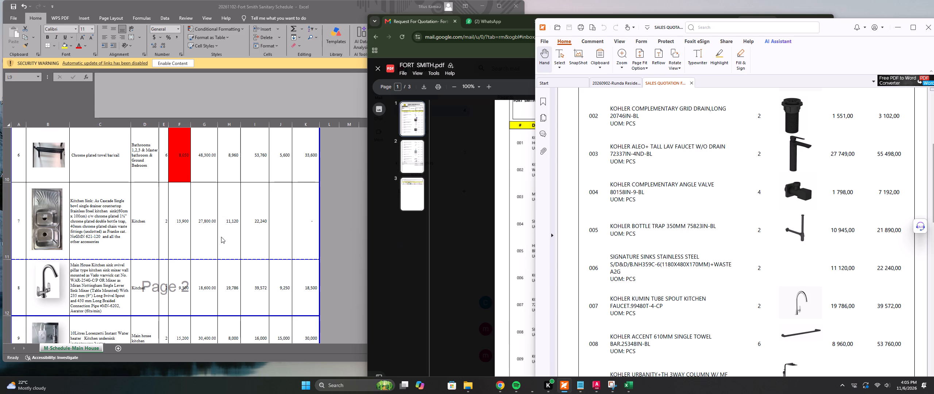
left_click(231, 228)
left_click(231, 228)
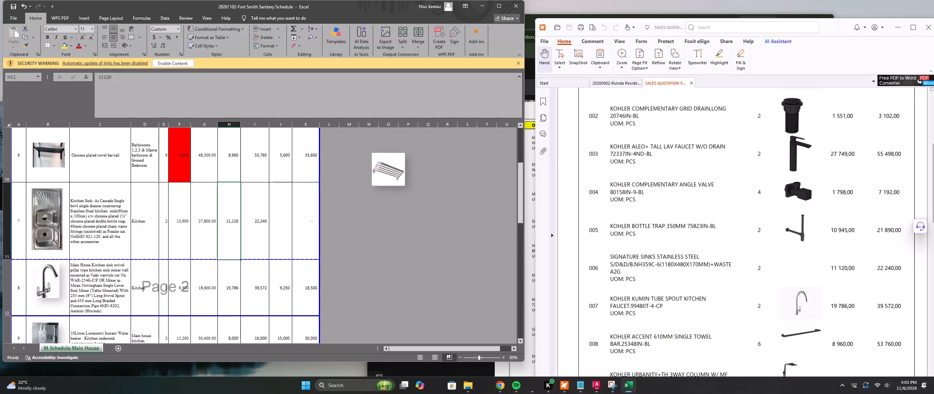
left_click(387, 225)
scroll(277, 204, "down", 2)
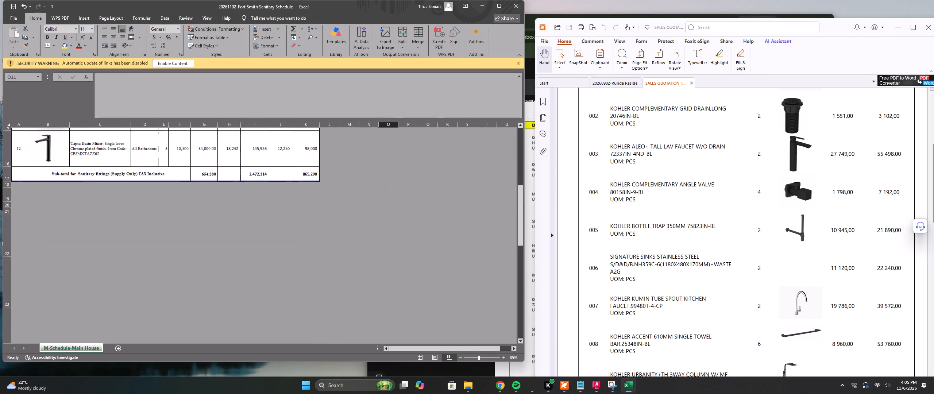
scroll(277, 204, "up", 1)
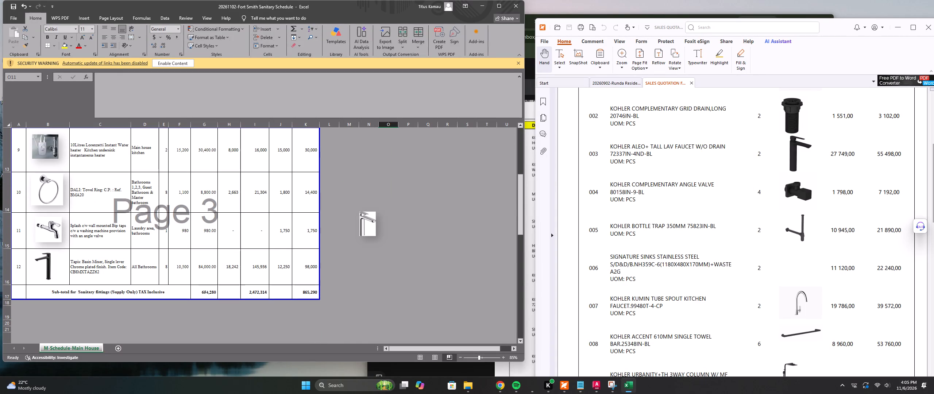
left_click(791, 244)
scroll(780, 233, "down", 3)
scroll(780, 233, "up", 1)
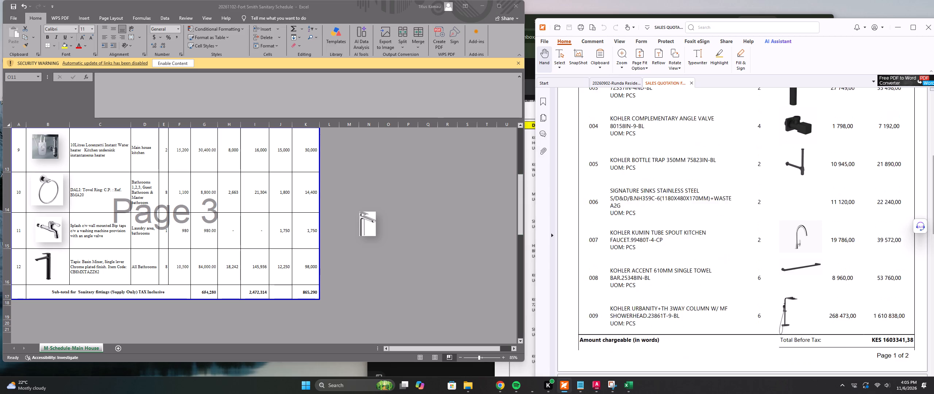
scroll(780, 233, "up", 7)
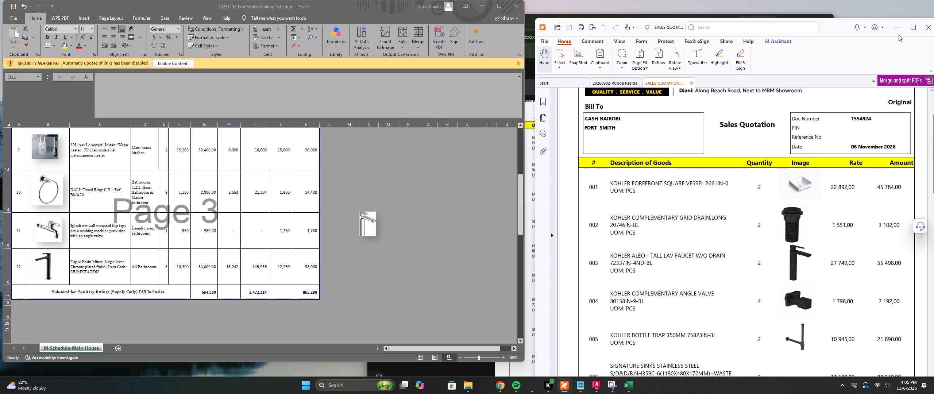
With the 29 October quotation beside the schedule at its second-page items, select the Megha Marketing rate for the item 11 bib tap.
left_click(899, 30)
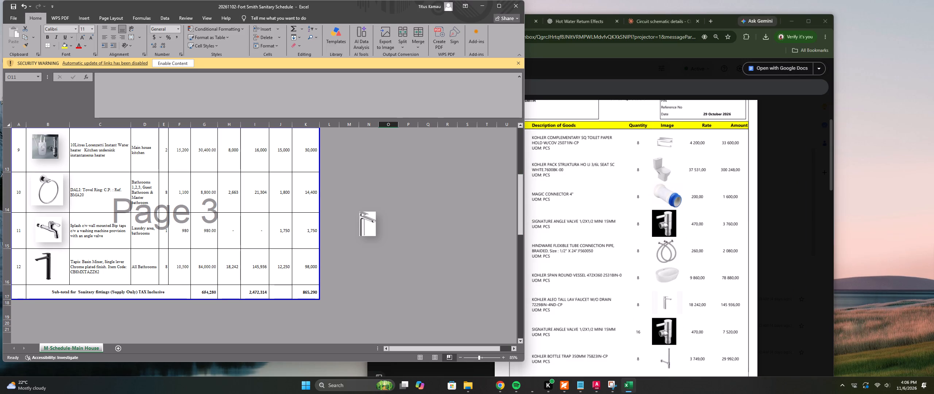
left_click(723, 223)
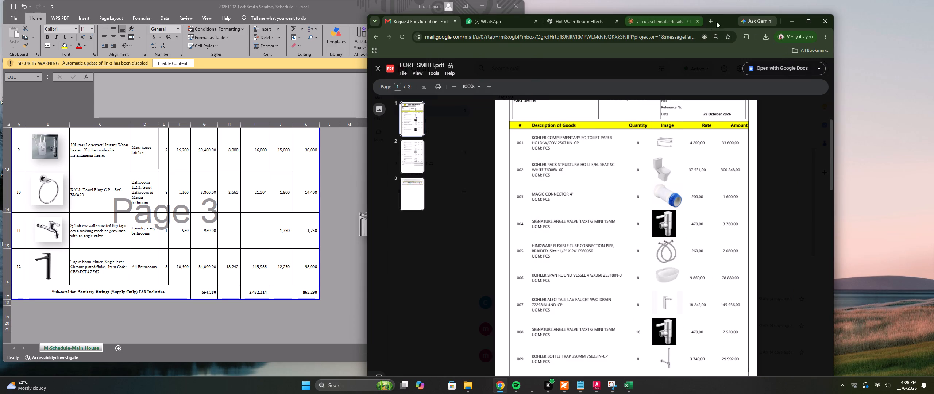
left_click_drag(724, 22, 772, 12)
scroll(759, 237, "down", 4)
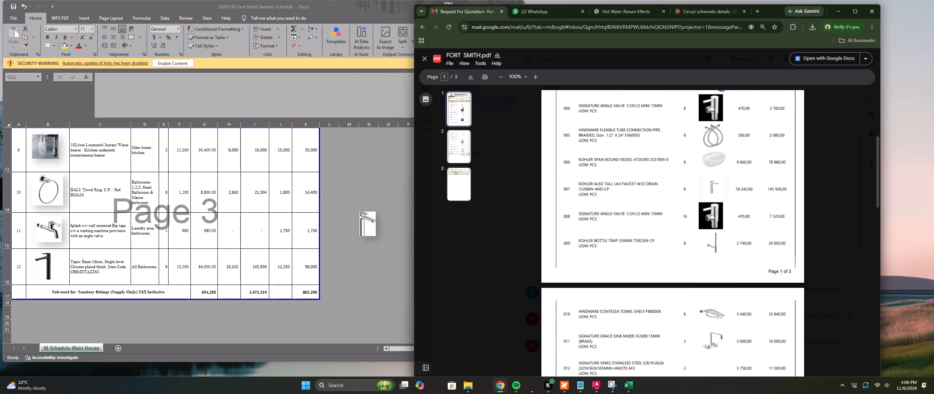
scroll(759, 237, "down", 5)
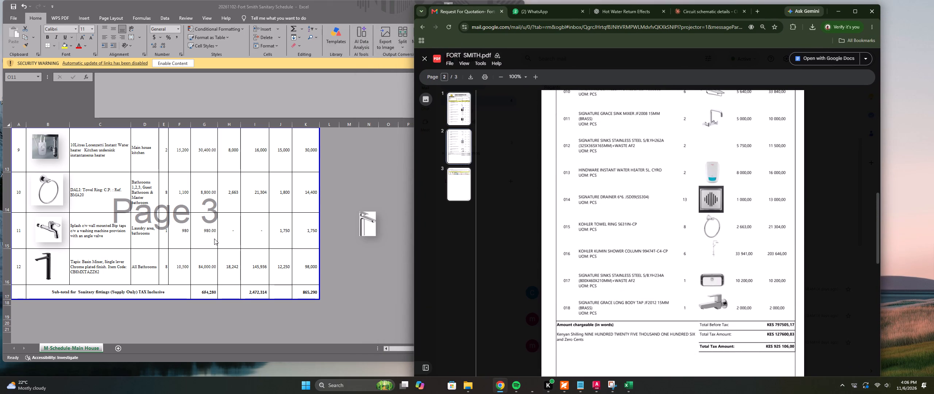
left_click(233, 234)
left_click(233, 234)
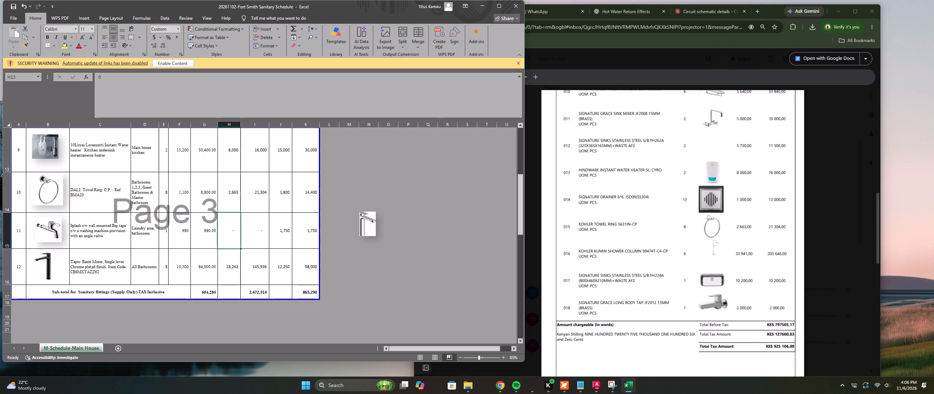
Set the Megha Marketing rate for the item 11 bib tap to 2000.
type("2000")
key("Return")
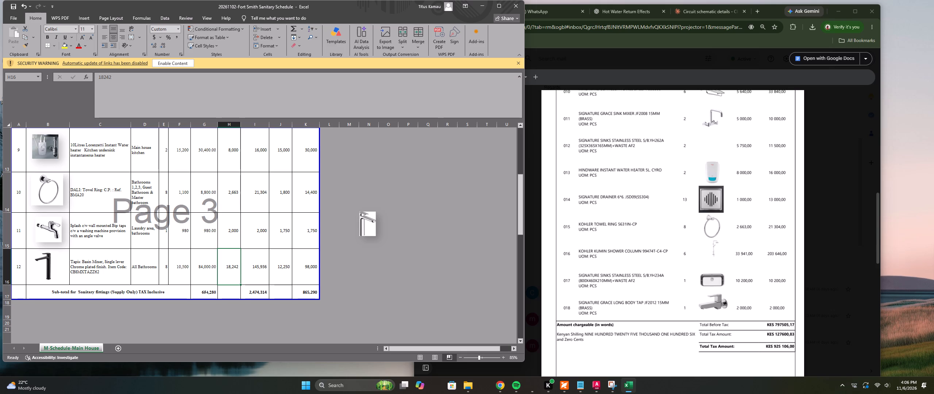
left_click(419, 174)
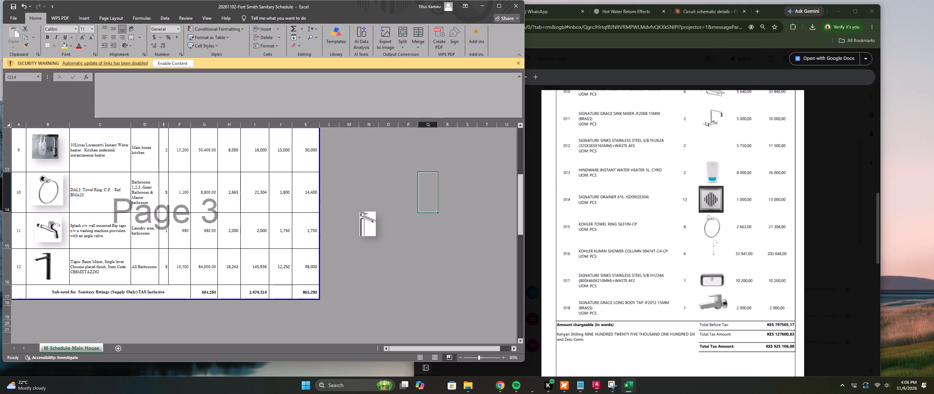
Review the 29 October quotation's first-page items, including the lavatory faucet and bottle trap, against the schedule's Megha Marketing rates.
scroll(744, 246, "up", 1)
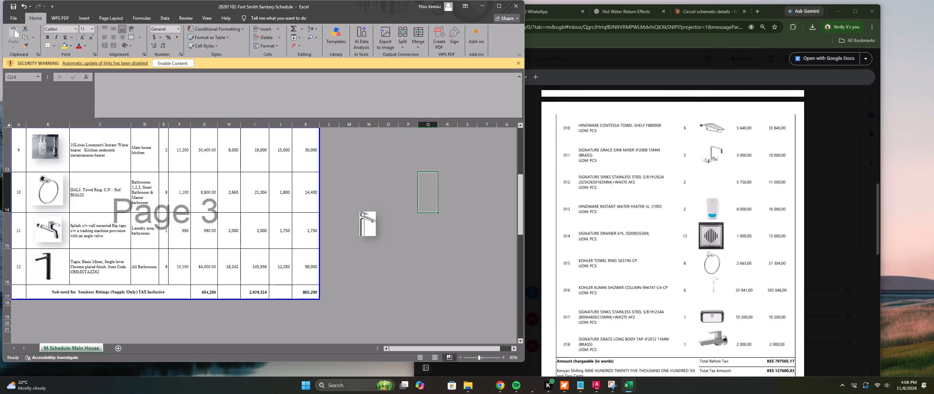
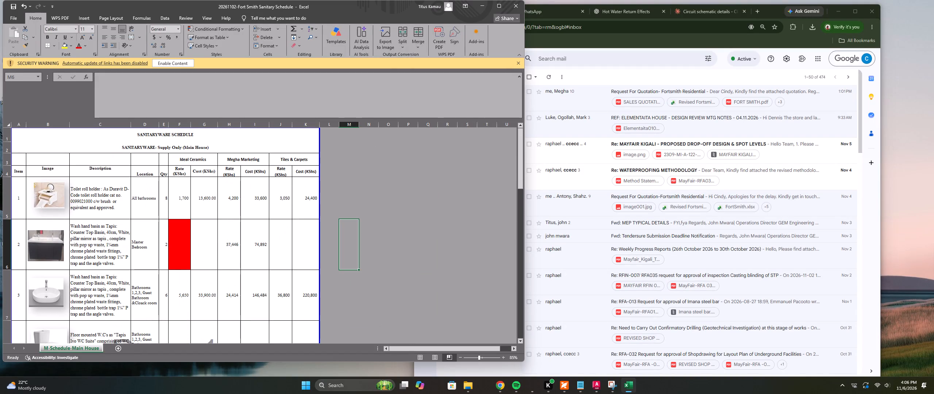
Save the Fort Smith sanitary schedule workbook.
key("ctrl+s")
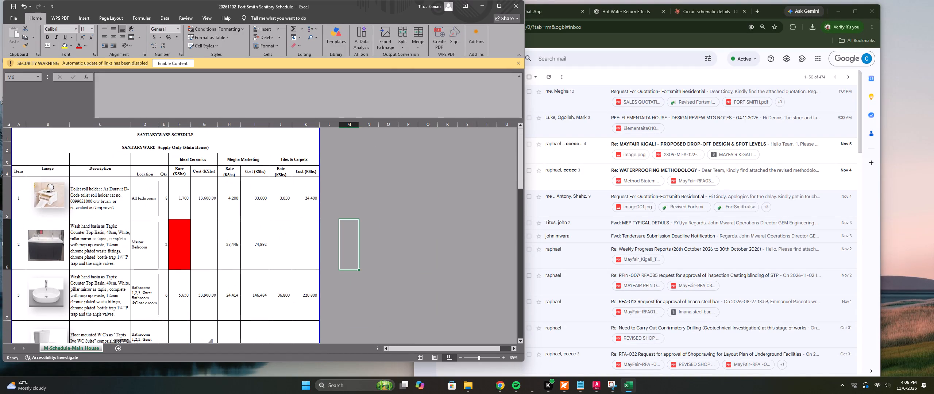
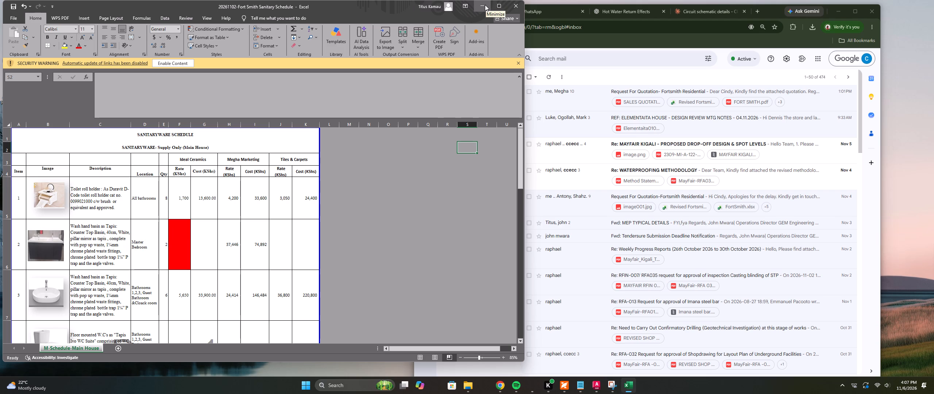
Save the Fort Smith sanitary schedule workbook, leaving an empty cell outside the table selected.
left_click(442, 172)
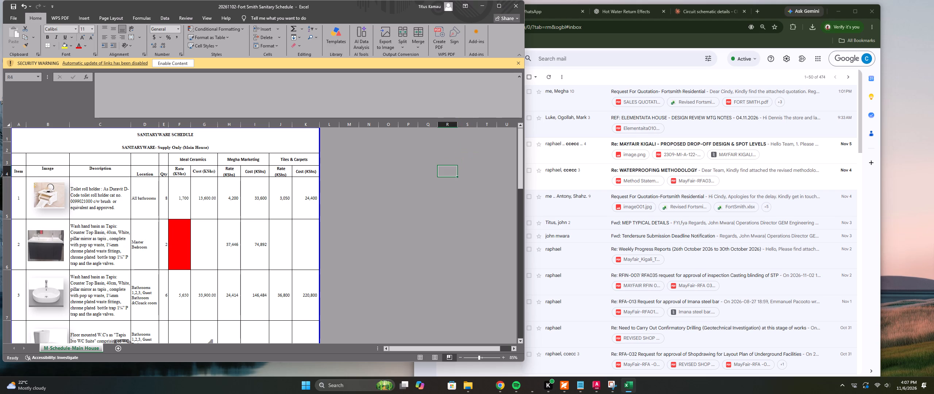
key("ctrl+s")
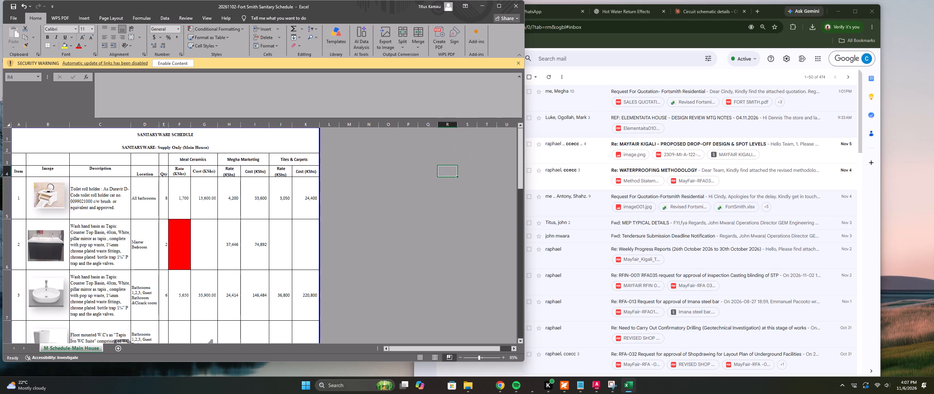
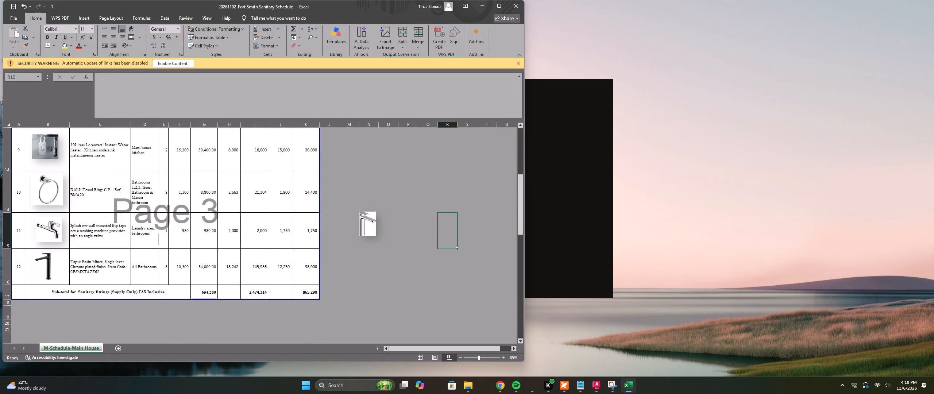
Save the Fort Smith sanitary schedule workbook.
key("ctrl+s")
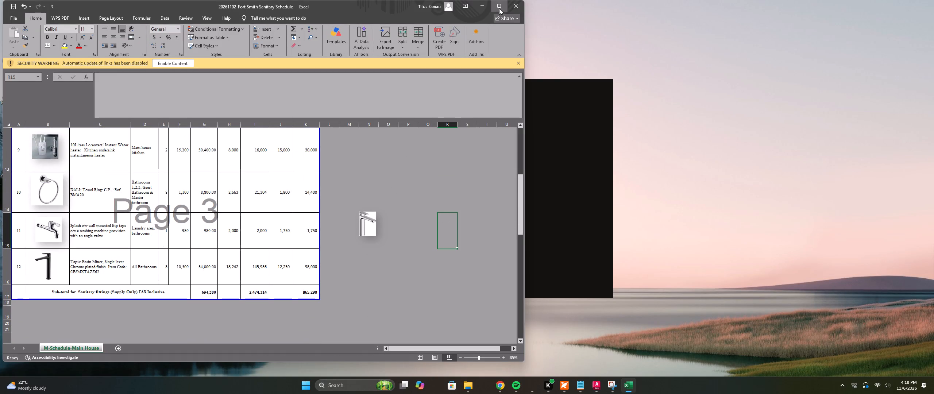